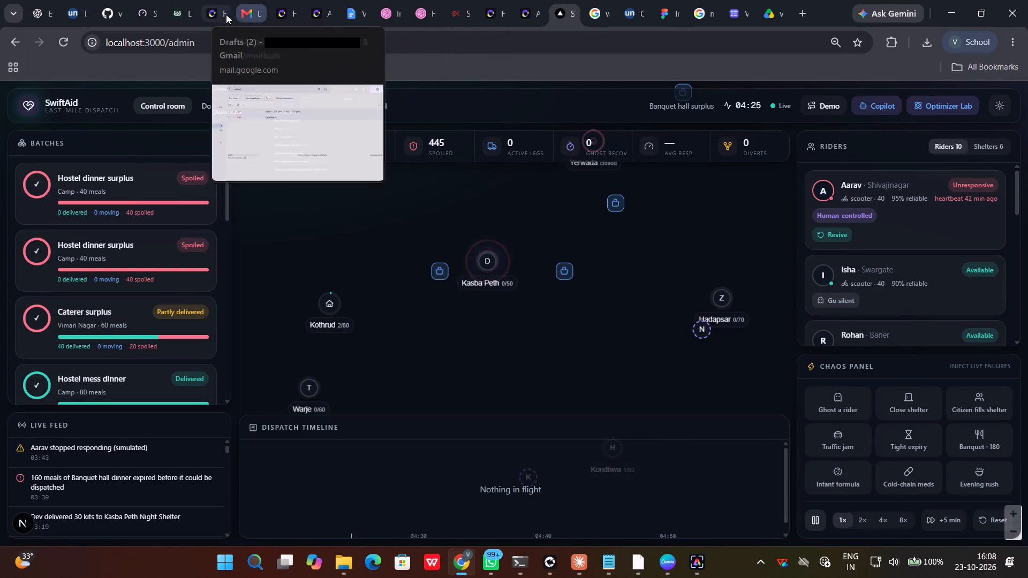
pyautogui.click(175, 14)
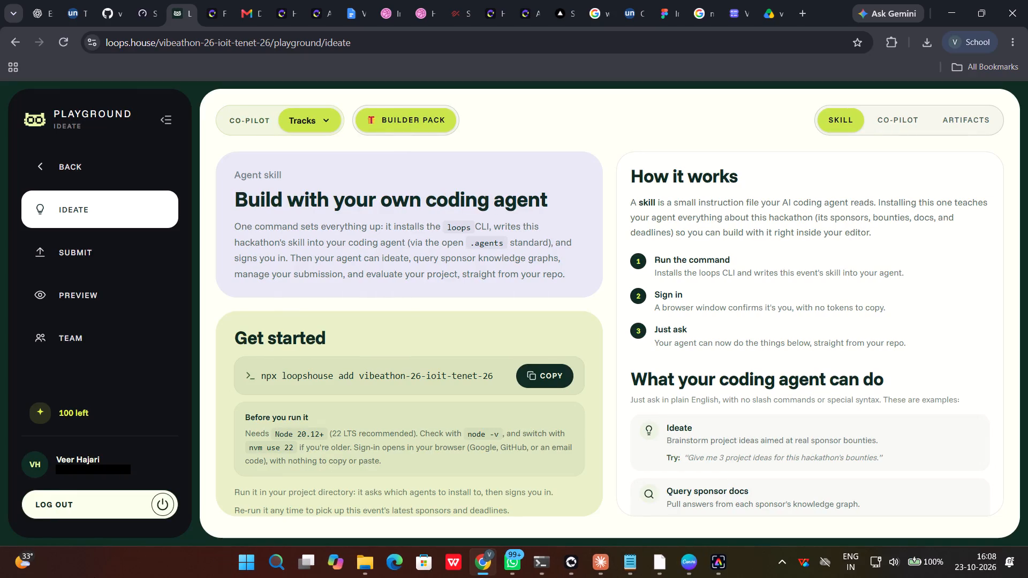
pyautogui.click(141, 252)
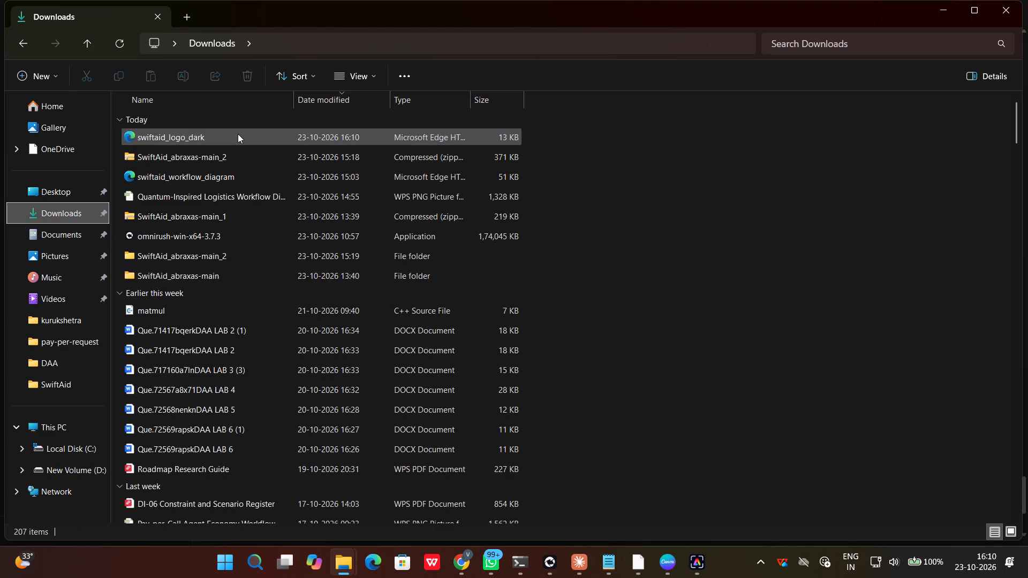
# View the swiftaid_logo_dark file enlarged in Photos, then close the viewer.
pyautogui.rightClick(238, 134)
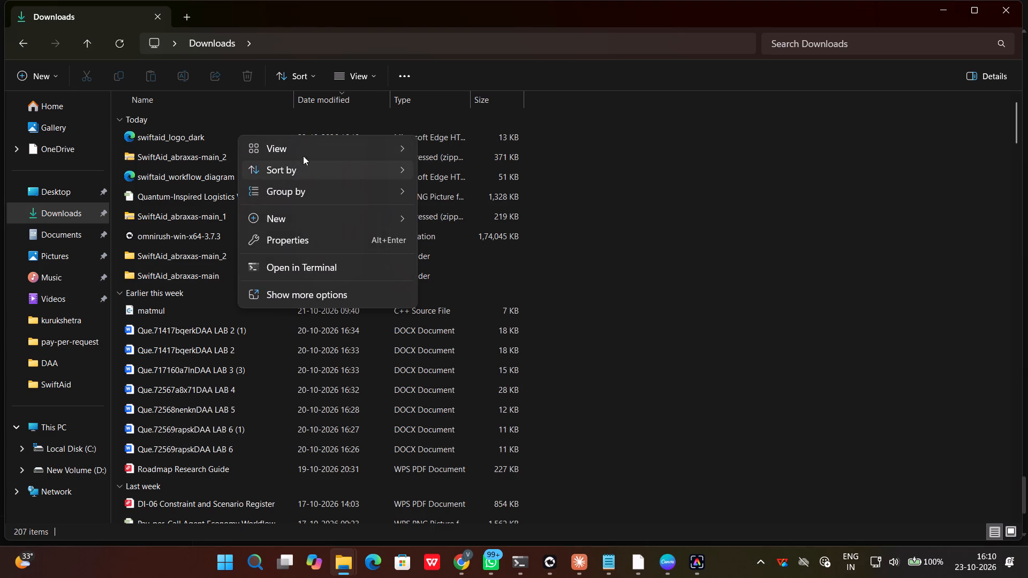
pyautogui.click(170, 131)
pyautogui.rightClick(200, 136)
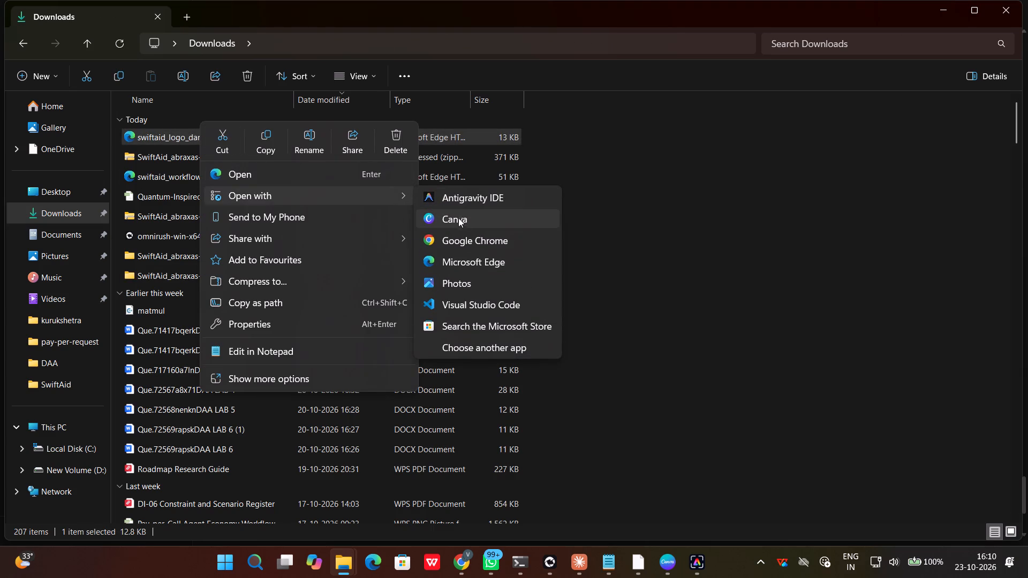
pyautogui.click(473, 282)
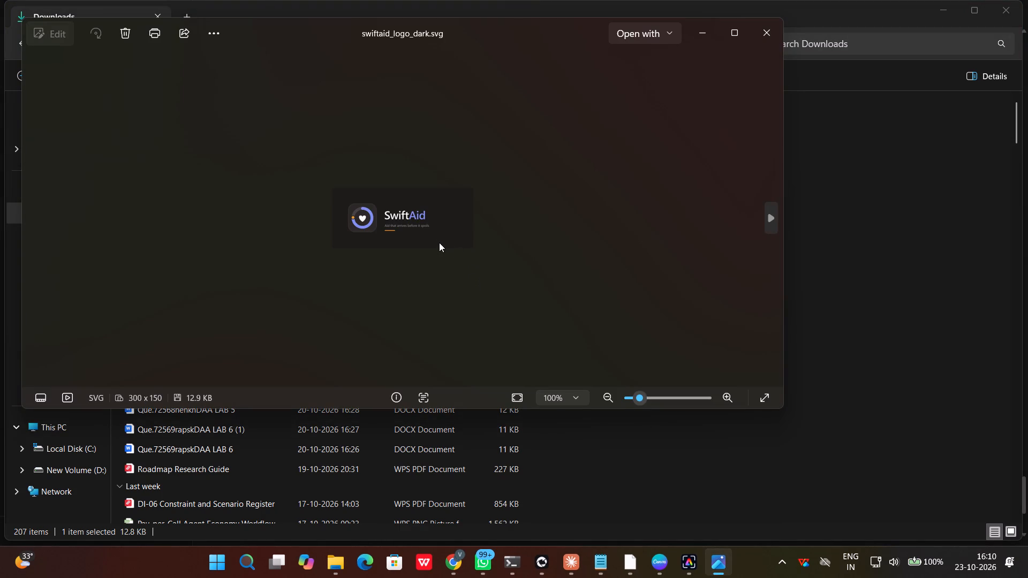
pyautogui.scroll(6, 436, 240)
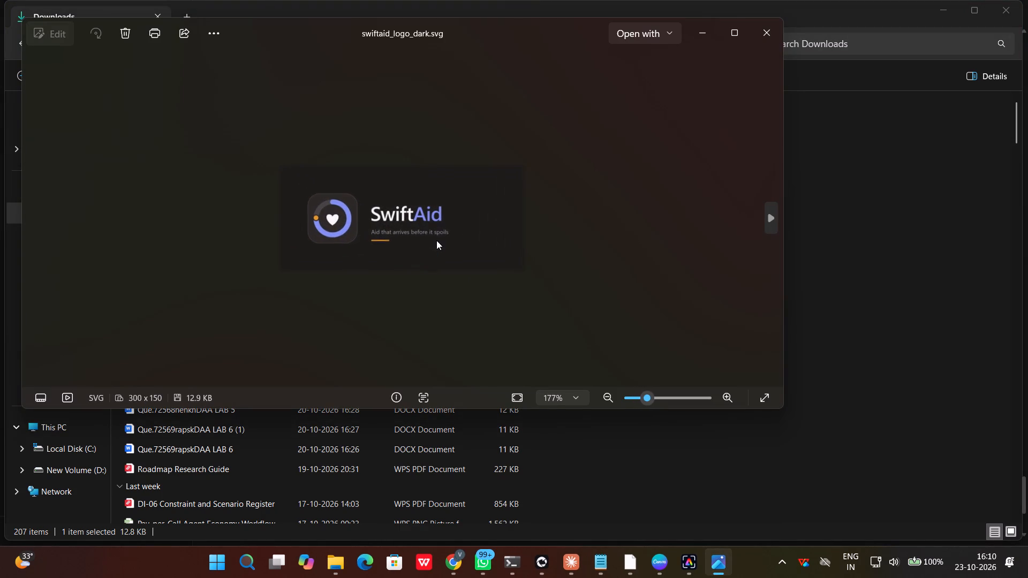
pyautogui.scroll(2, 436, 240)
pyautogui.click(760, 33)
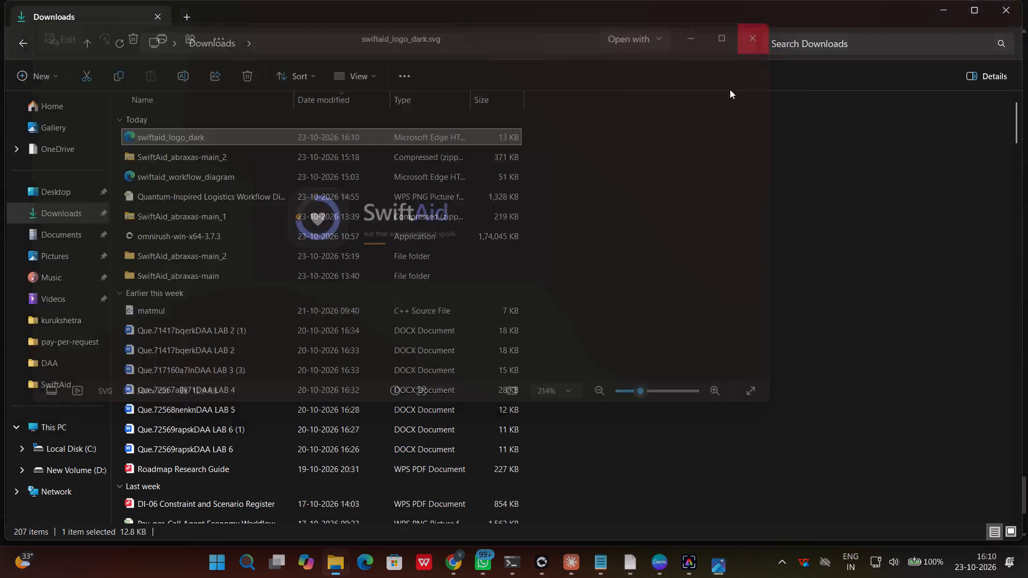
# Open the swiftaid_logo_dark file from Downloads in Canva.
pyautogui.rightClick(157, 138)
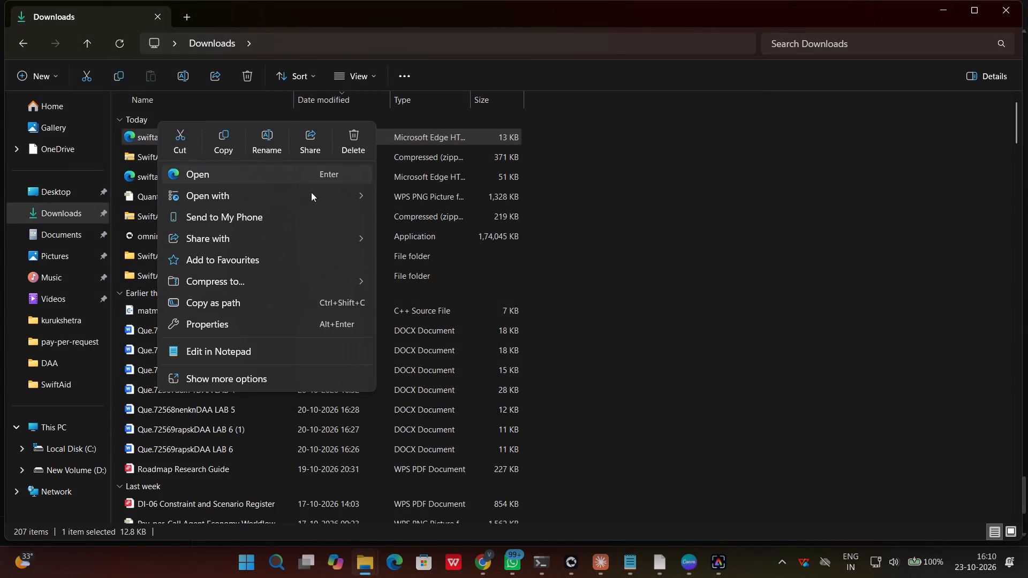
pyautogui.click(426, 222)
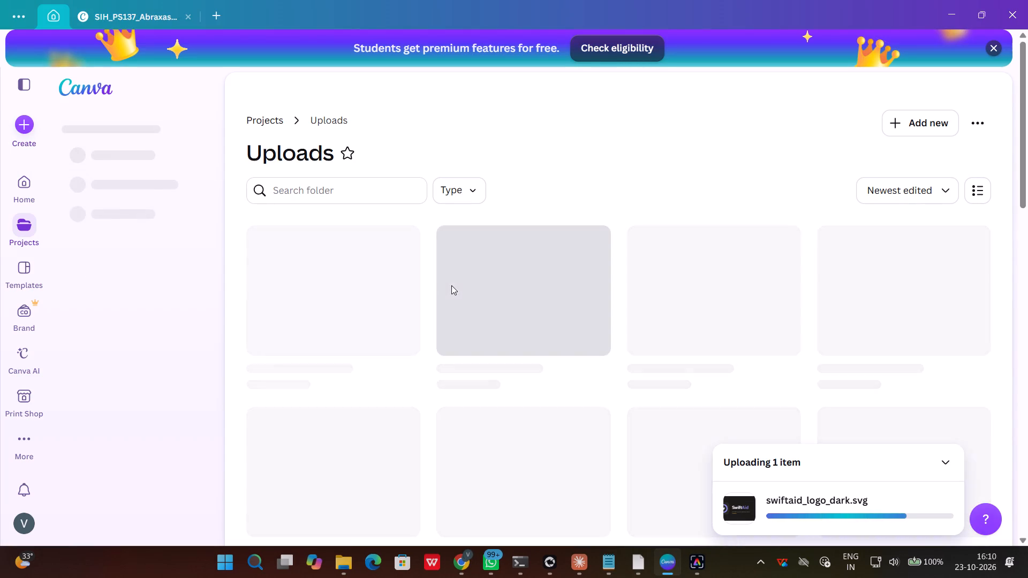
# Open the uploaded swiftaid_logo_dark.svg as a new design in the editor.
pyautogui.click(354, 296)
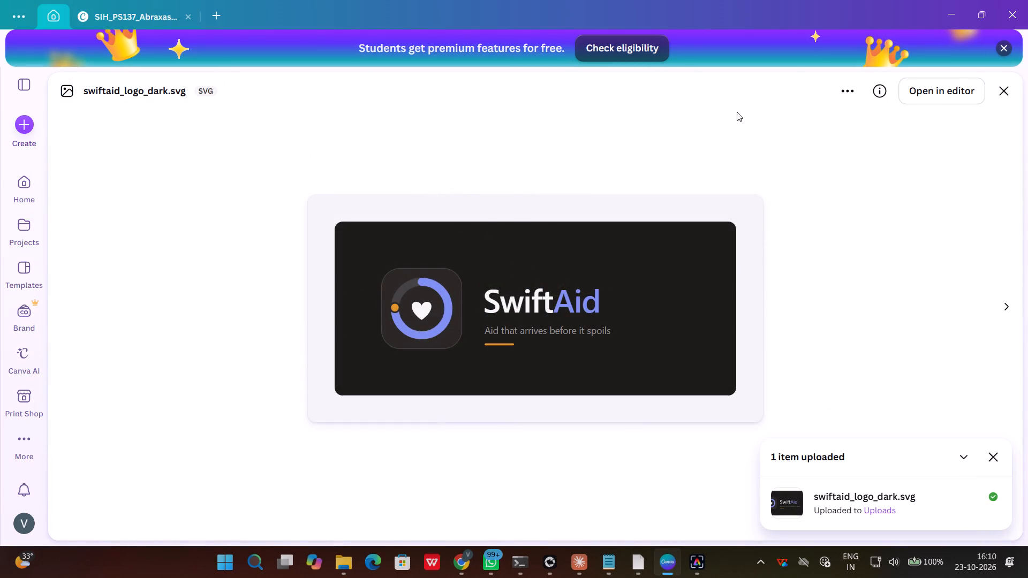
pyautogui.click(913, 92)
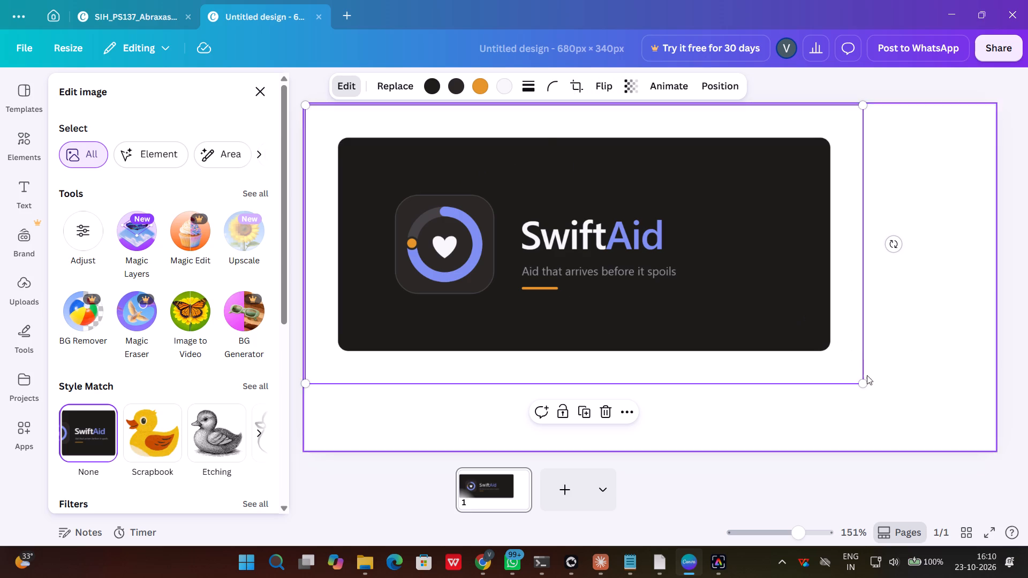
# Enlarge the SwiftAid logo slightly on the page from its lower-right corner, keeping its proportions.
pyautogui.moveTo(864, 383); pyautogui.dragTo(876, 396)
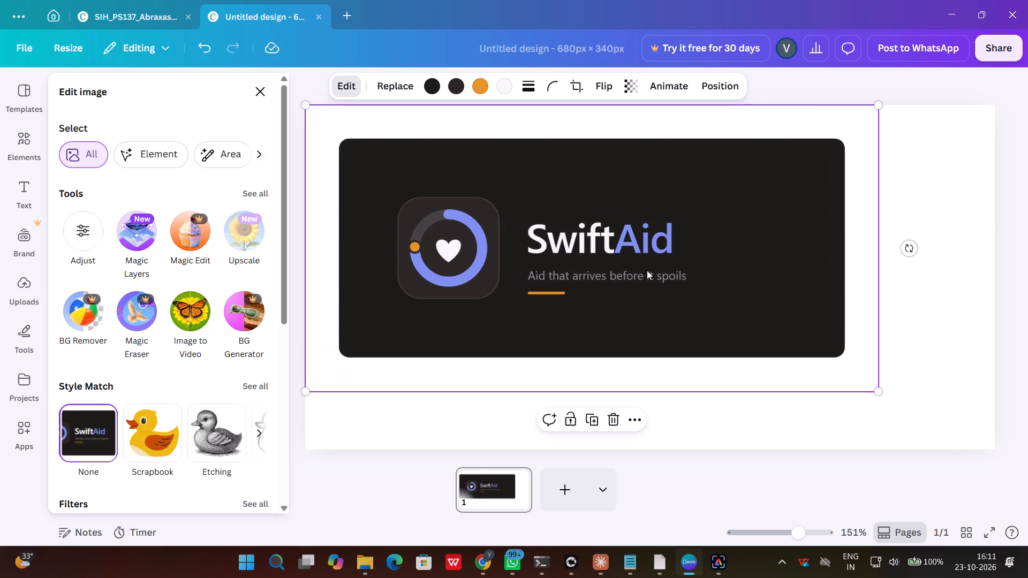
pyautogui.click(647, 270)
pyautogui.click(646, 409)
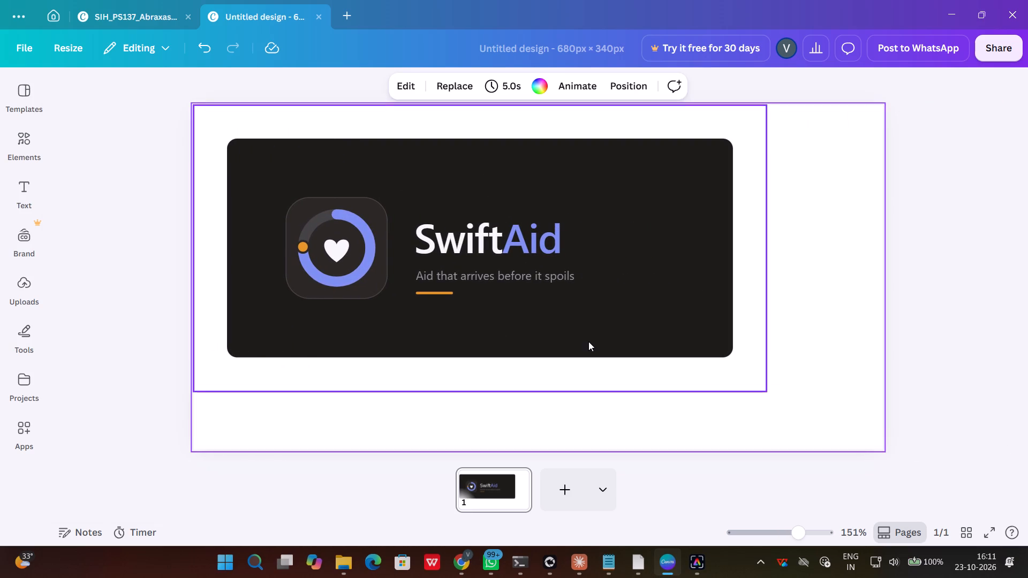
pyautogui.click(588, 341)
pyautogui.moveTo(770, 394); pyautogui.dragTo(772, 400)
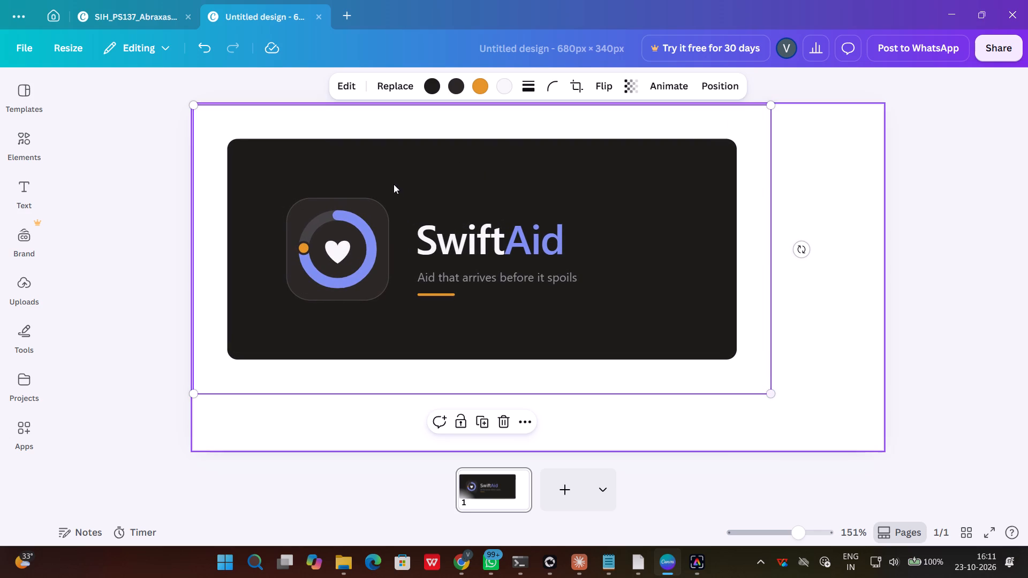
# Capture a screenshot selection of only the square icon tile with the ring and heart from the logo.
pyautogui.press('Print')
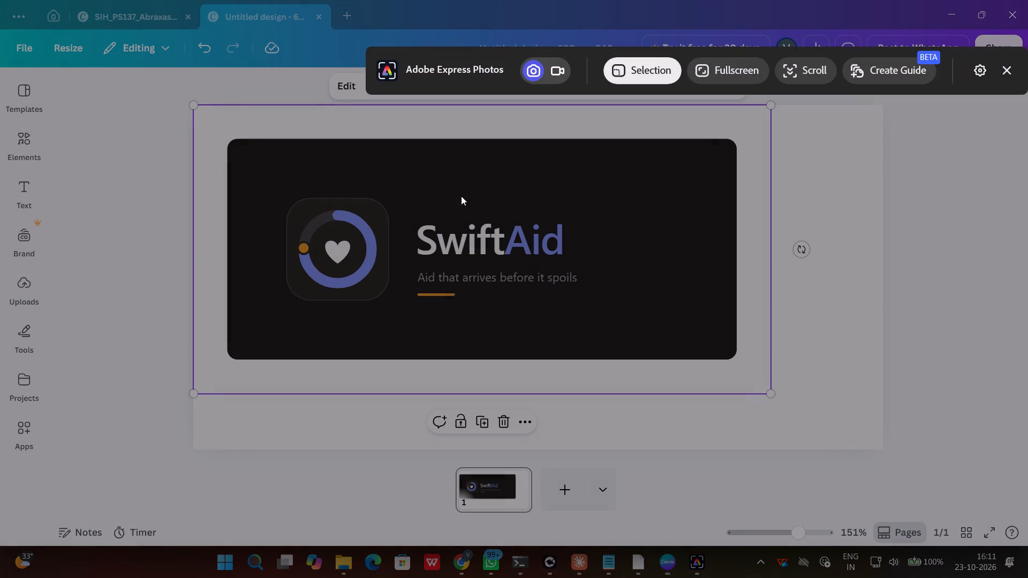
pyautogui.moveTo(278, 192); pyautogui.dragTo(354, 277)
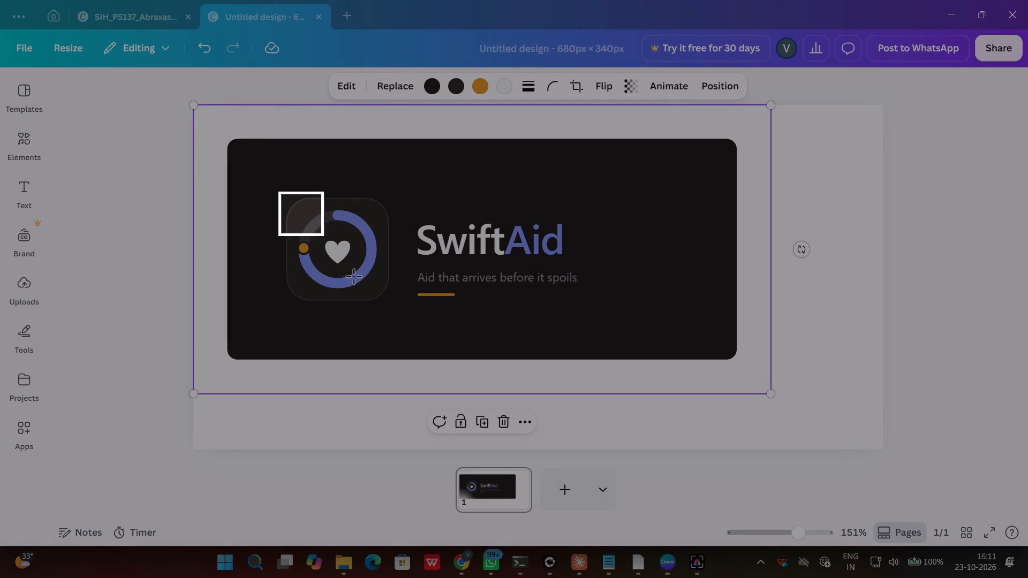
pyautogui.moveTo(354, 277); pyautogui.dragTo(394, 306)
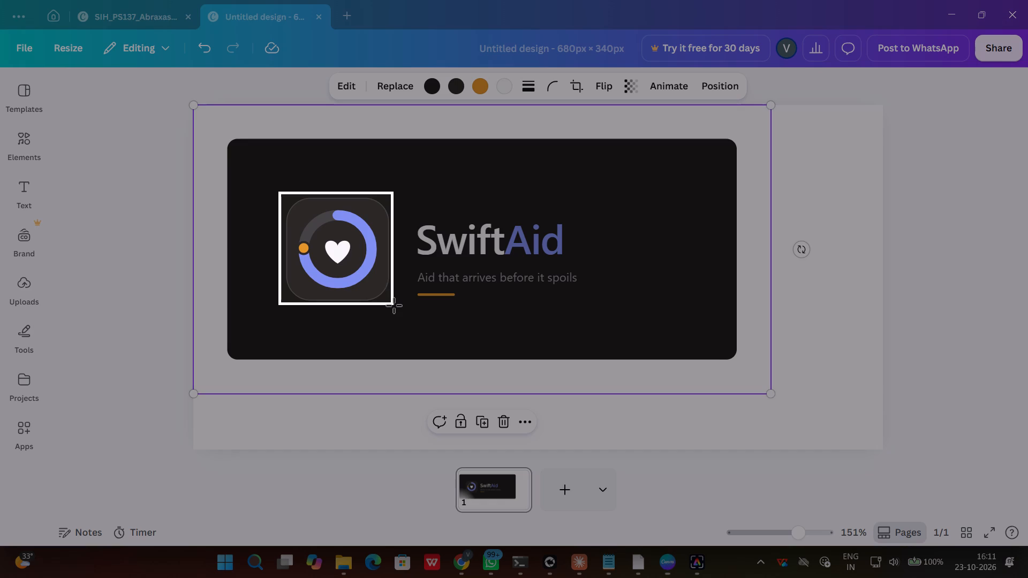
pyautogui.moveTo(394, 306); pyautogui.dragTo(398, 307)
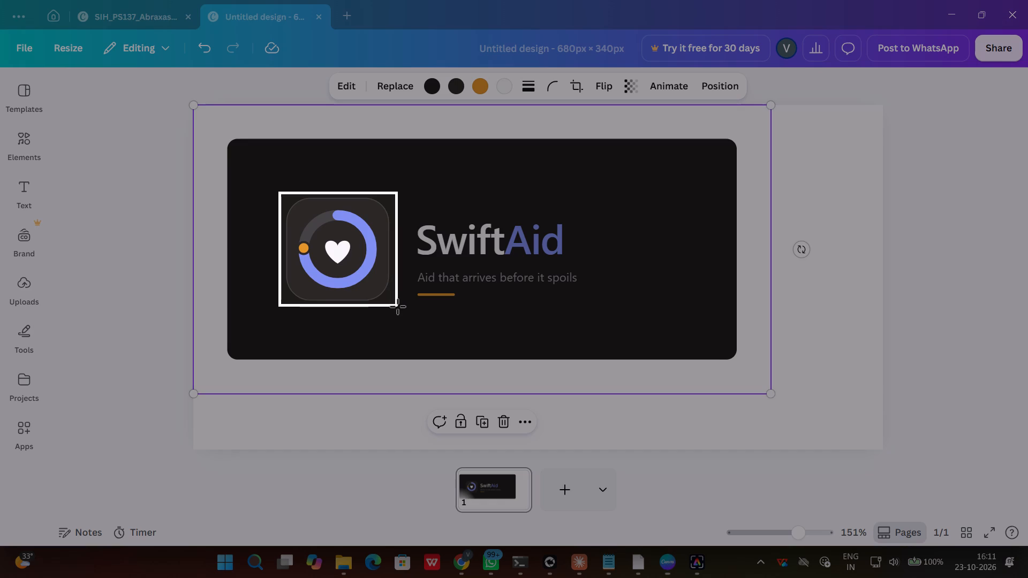
pyautogui.moveTo(398, 307); pyautogui.dragTo(395, 308)
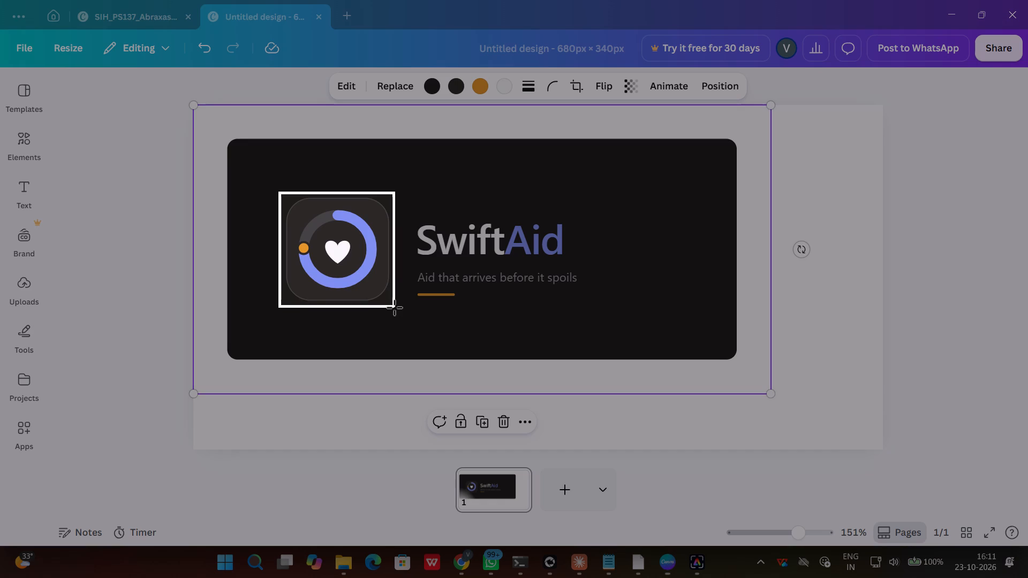
pyautogui.moveTo(395, 308); pyautogui.dragTo(395, 307)
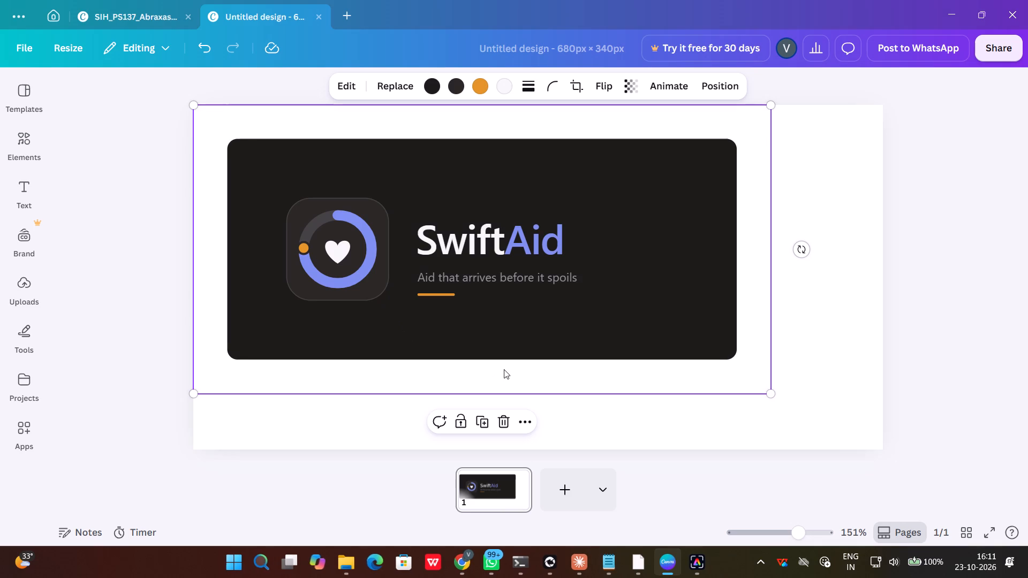
# Add a second blank page to the design and paste the captured heart icon onto it.
pyautogui.click(574, 485)
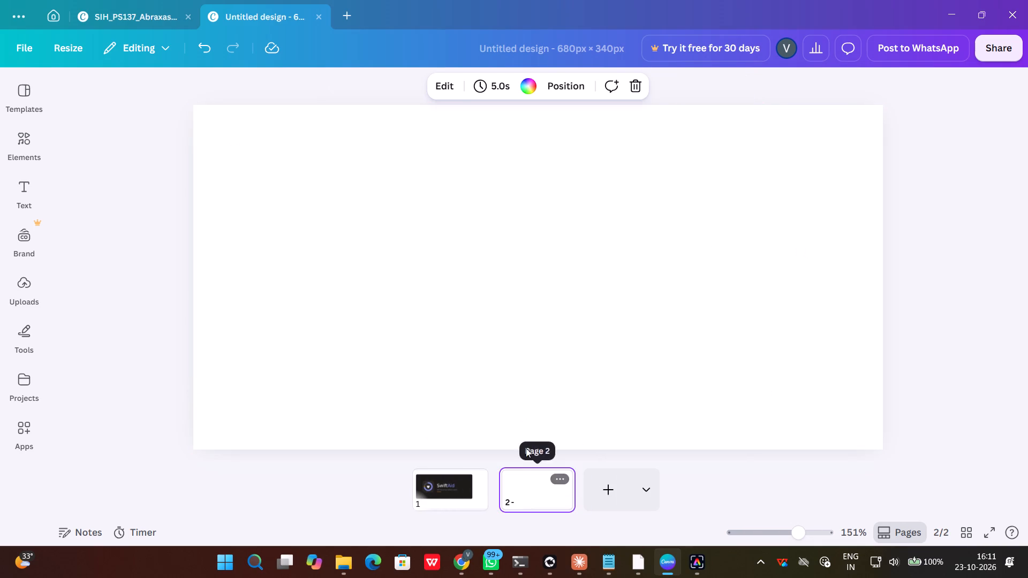
pyautogui.hotkey('ctrl', 'v')
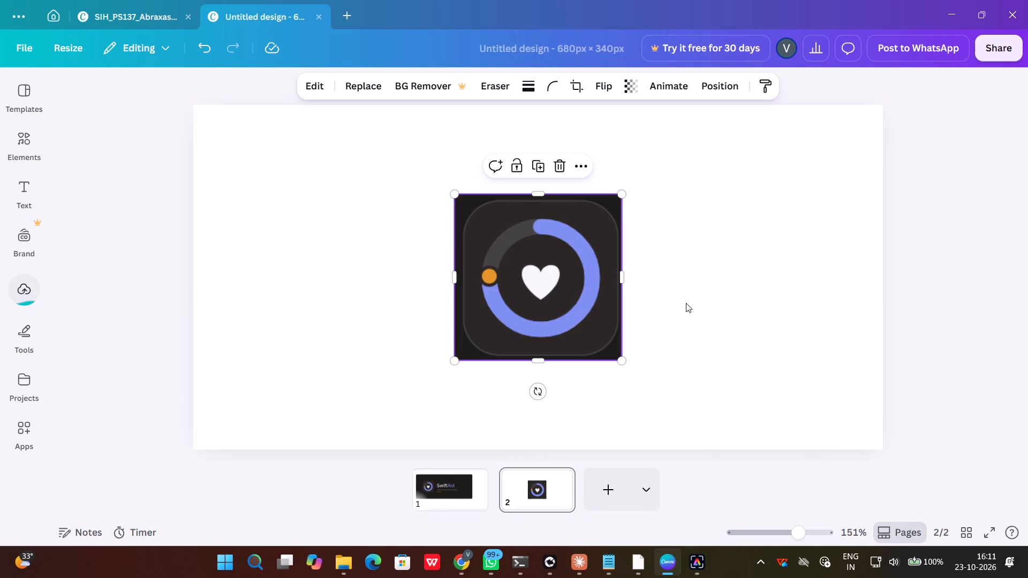
pyautogui.keyDown('ctrl'); pyautogui.scroll(4, 672, 308); pyautogui.keyUp('ctrl')
pyautogui.keyDown('ctrl'); pyautogui.scroll(-5, 672, 308); pyautogui.keyUp('ctrl')
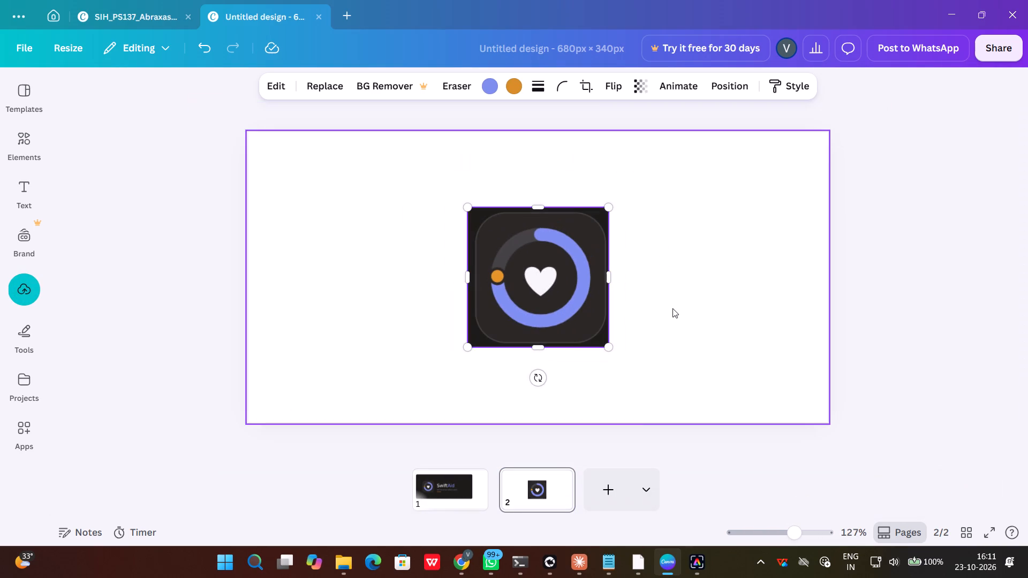
pyautogui.keyDown('ctrl'); pyautogui.scroll(6, 615, 360); pyautogui.keyUp('ctrl')
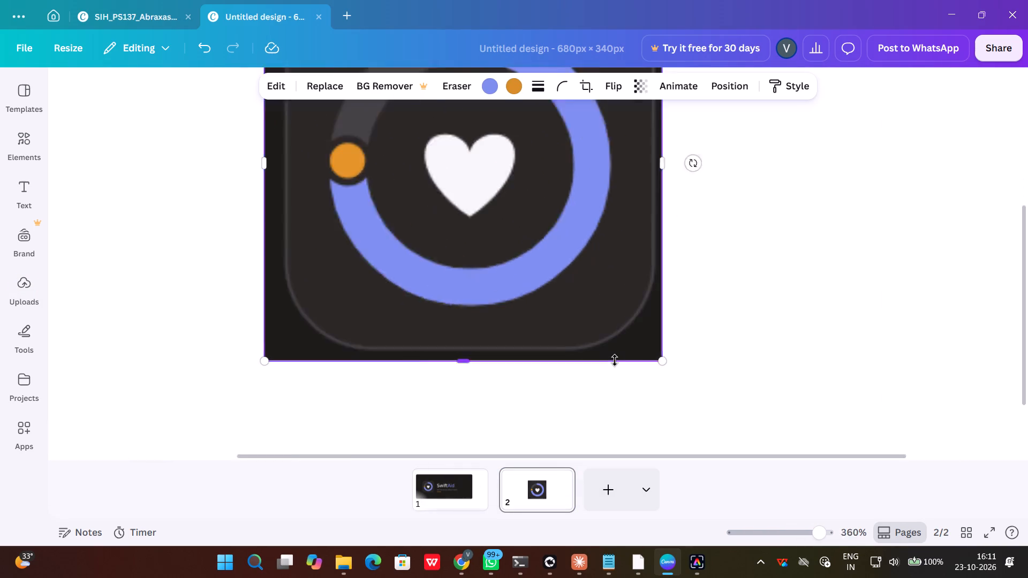
pyautogui.keyDown('ctrl'); pyautogui.scroll(1, 615, 360); pyautogui.keyUp('ctrl')
pyautogui.keyDown('ctrl'); pyautogui.scroll(-6, 615, 360); pyautogui.keyUp('ctrl')
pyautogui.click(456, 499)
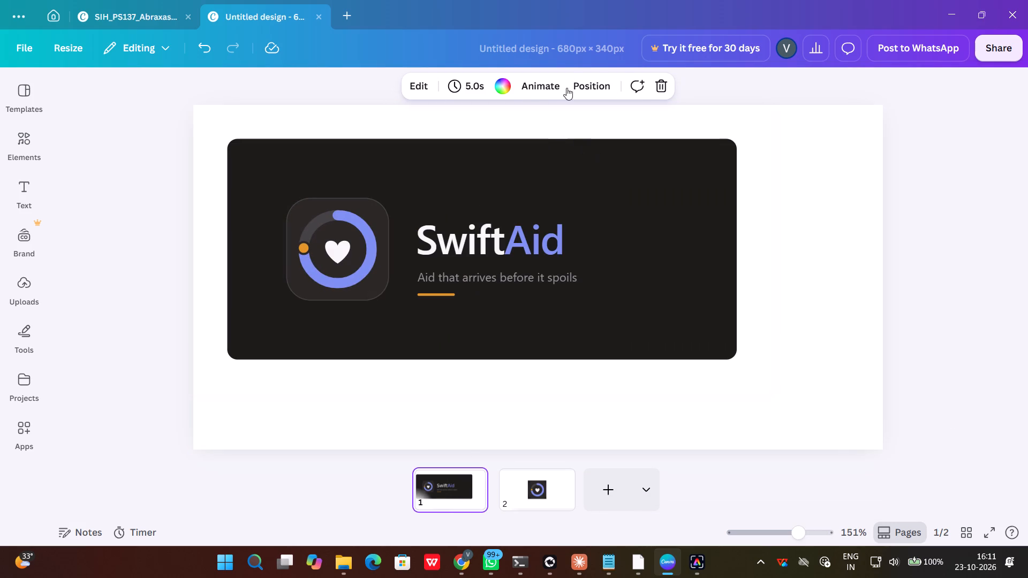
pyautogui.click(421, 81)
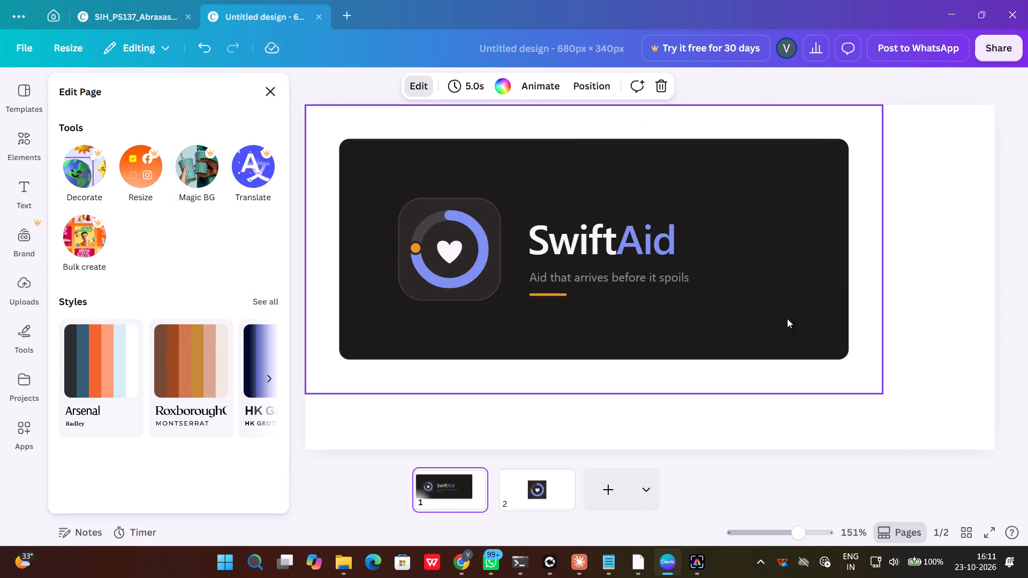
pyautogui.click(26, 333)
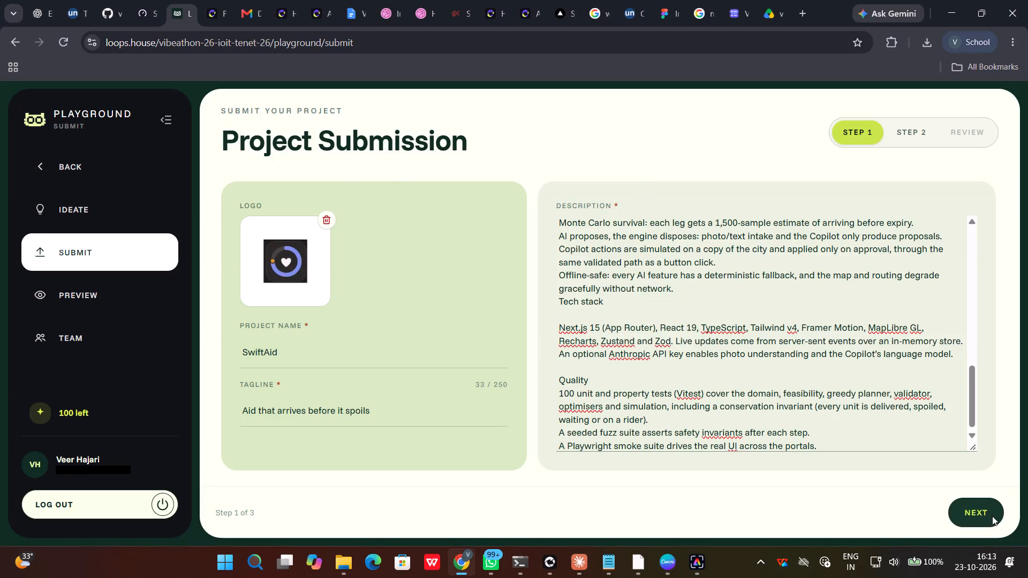
# Advance the project submission form to Step 2, with the screenshots and repository fields.
pyautogui.click(980, 515)
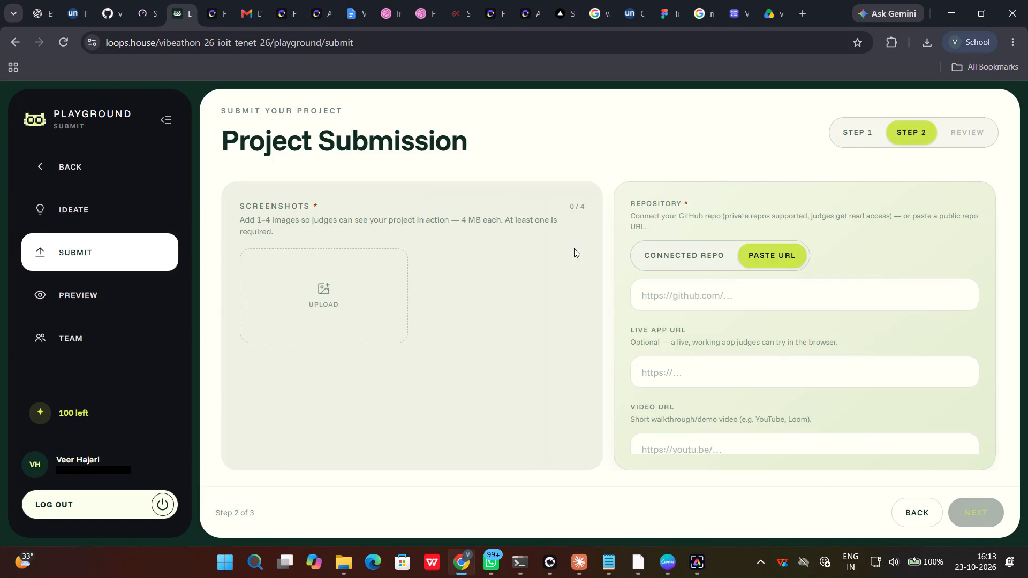
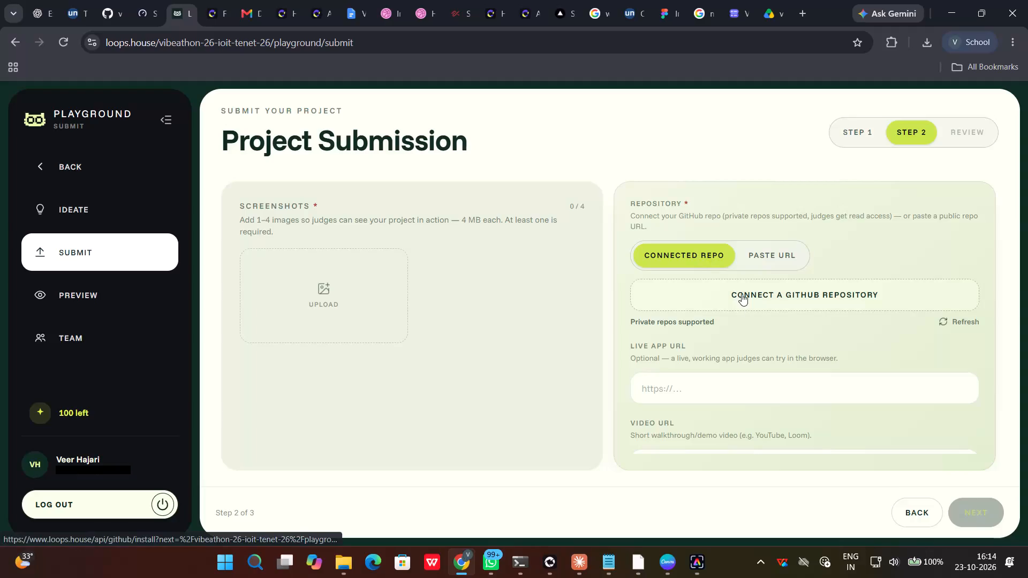
# Set the repository entry to Paste URL and return from the GitHub app installation page to step 2 of the project submission.
pyautogui.click(742, 293)
pyautogui.click(770, 255)
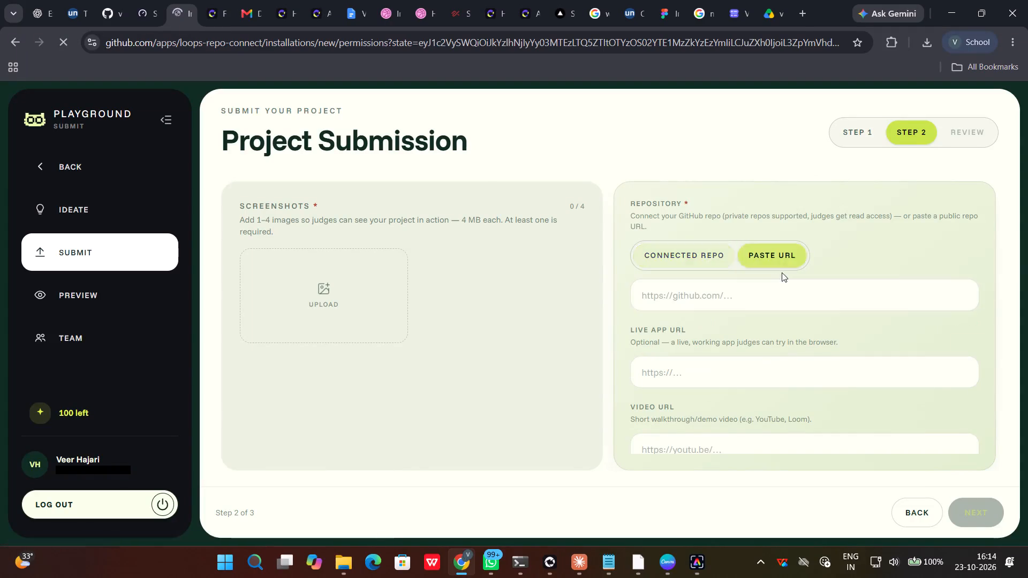
pyautogui.hotkey('ctrl', 'v')
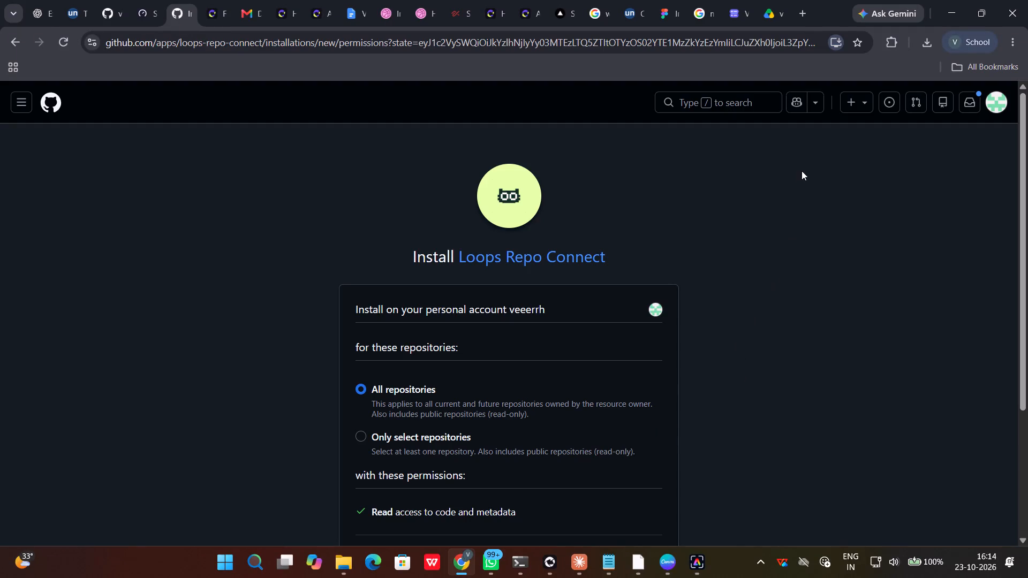
pyautogui.rightClick(84, 169)
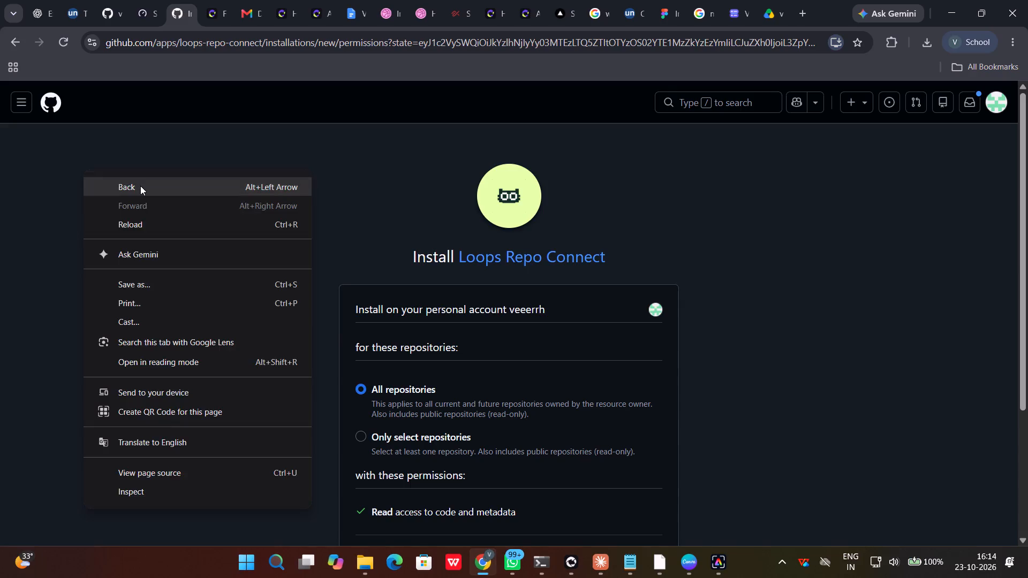
pyautogui.click(140, 186)
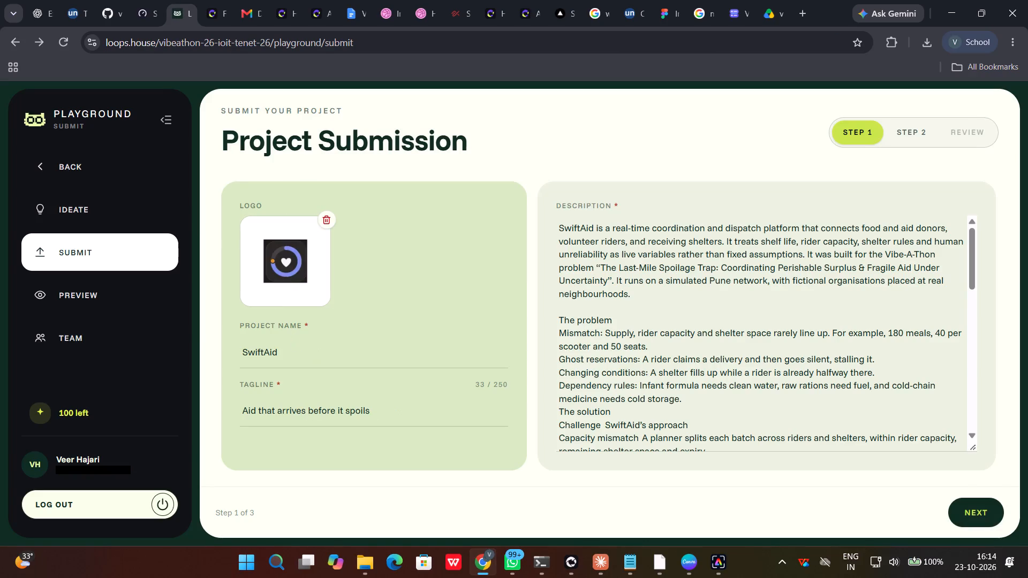
pyautogui.click(973, 509)
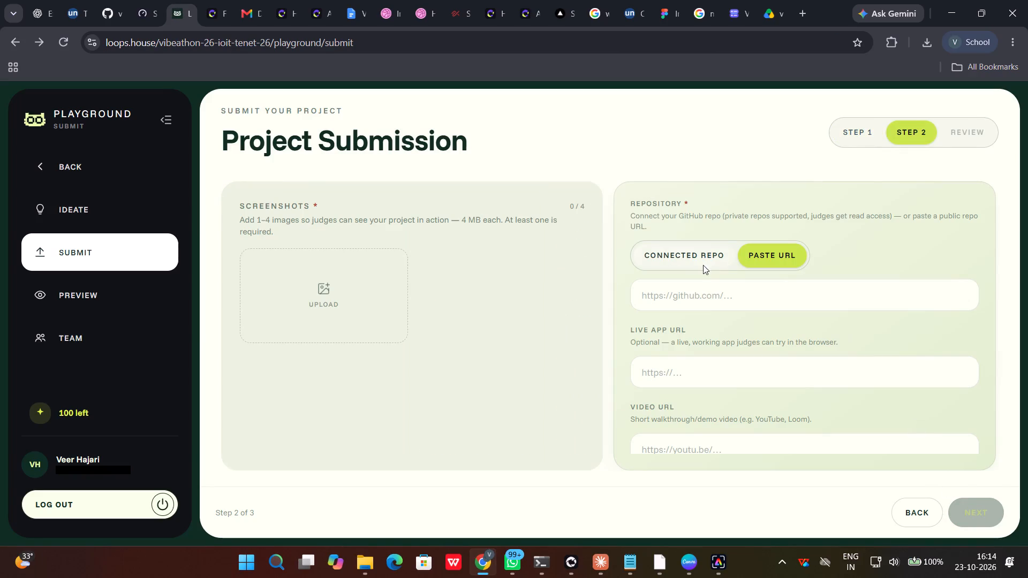
# Paste the public GitHub URL of the SwiftAid_abraxas.git repository as the project's repository link in Step 2 of the submission.
pyautogui.click(774, 257)
pyautogui.hotkey('ctrl', 'v')
pyautogui.click(760, 299)
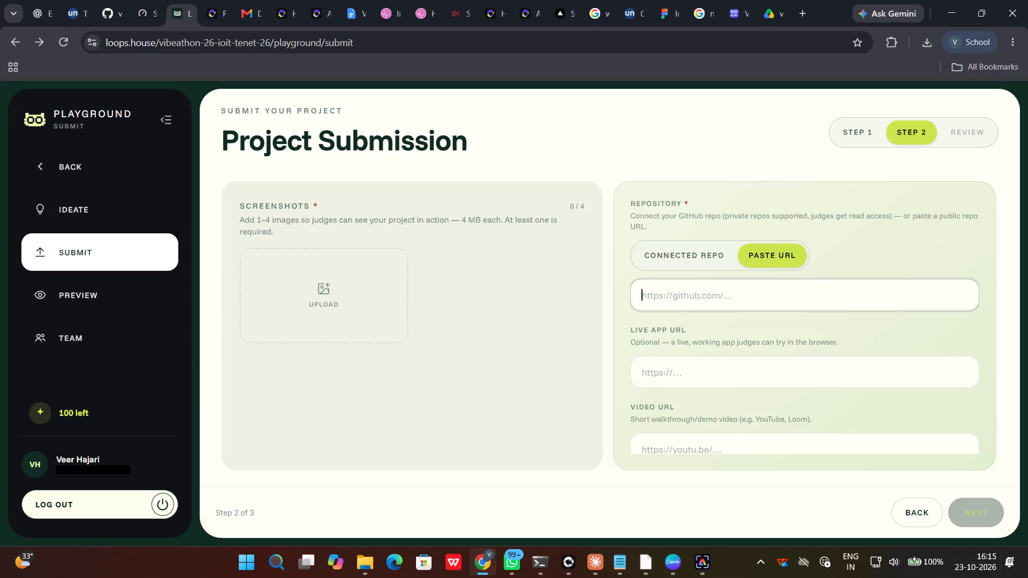
pyautogui.hotkey('ctrl', 'v')
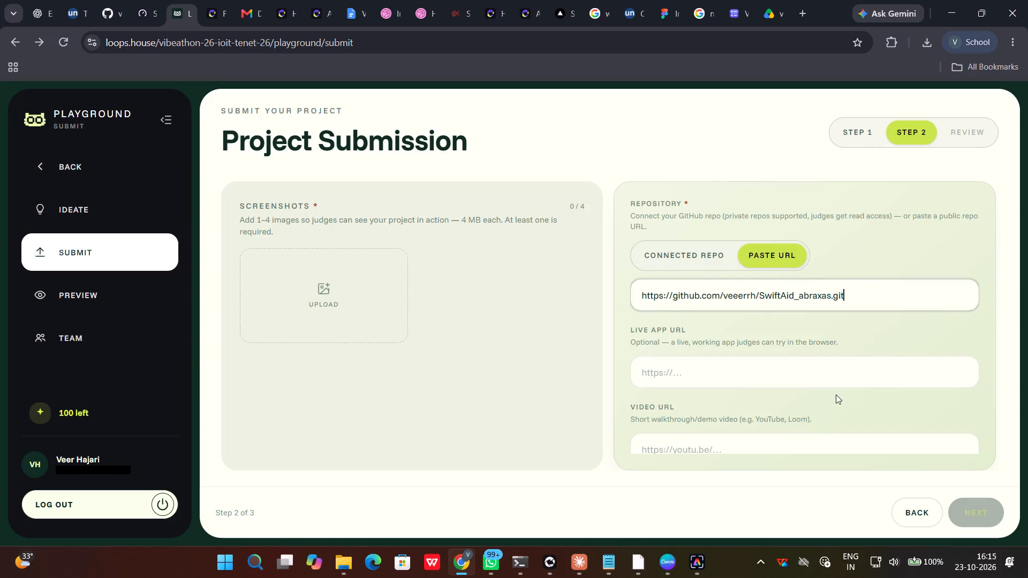
# Open the Live App URL entry of the project submission for filling in.
pyautogui.scroll(-1, 742, 358)
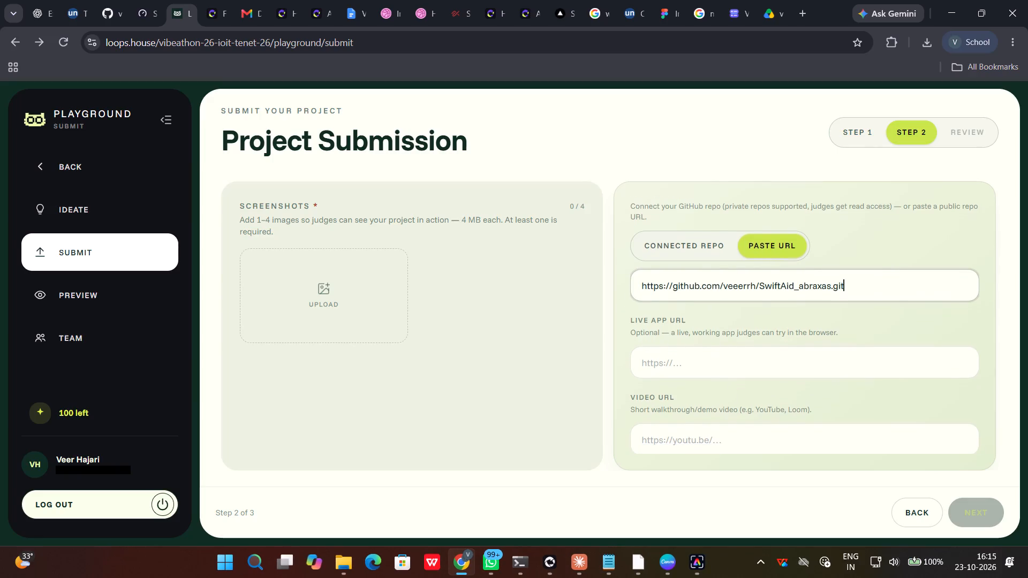
pyautogui.scroll(-1, 730, 361)
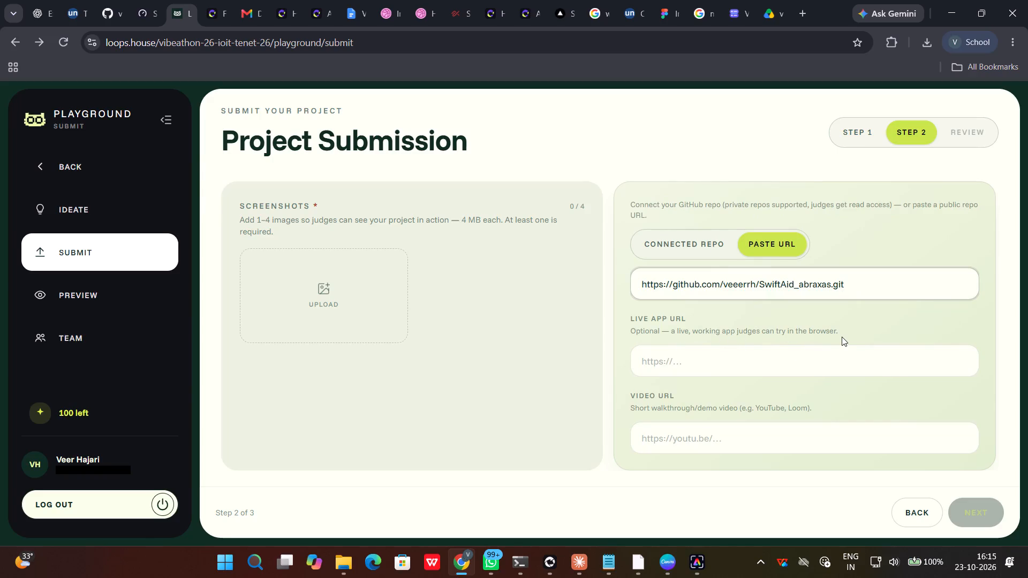
pyautogui.click(817, 356)
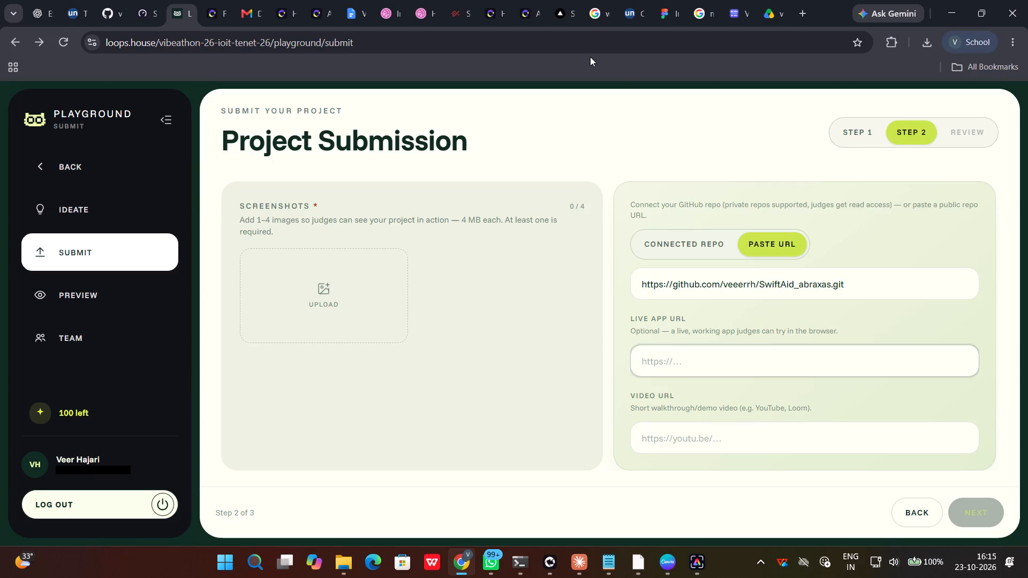
# Switch to Google Drive and copy the share link of the vibe-a-thon folder in My Drive.
pyautogui.click(770, 12)
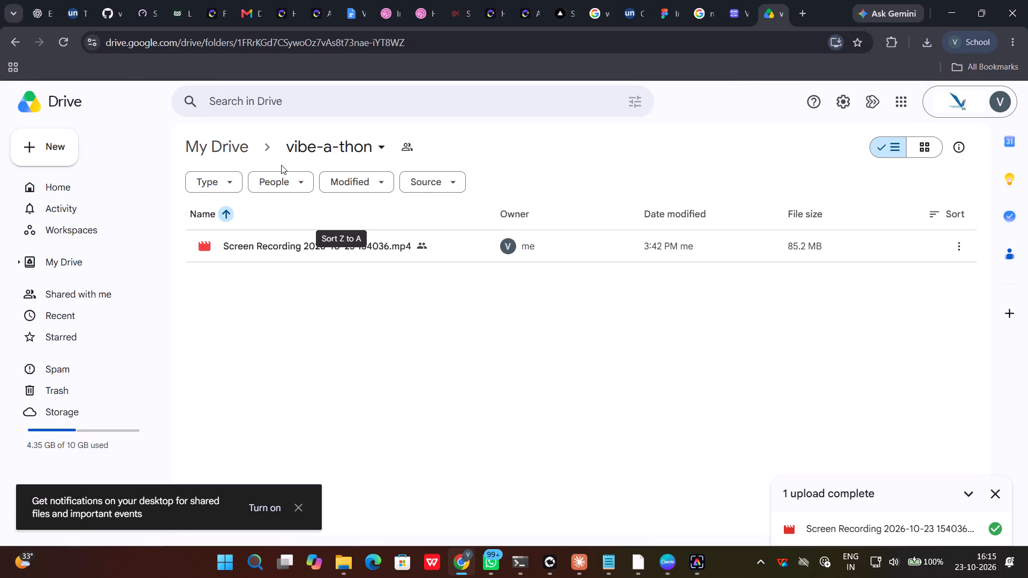
pyautogui.click(329, 151)
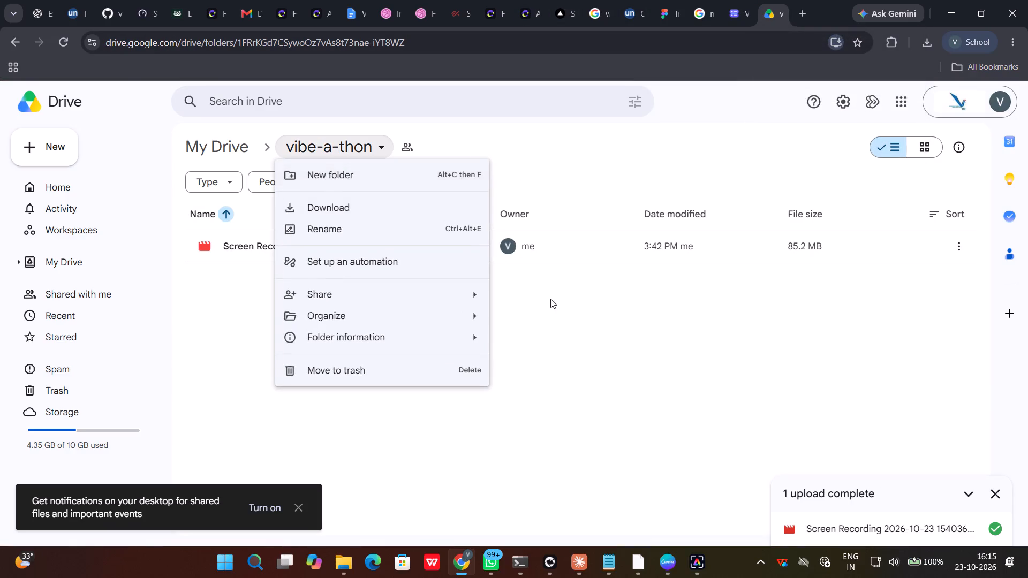
pyautogui.click(569, 342)
pyautogui.click(218, 146)
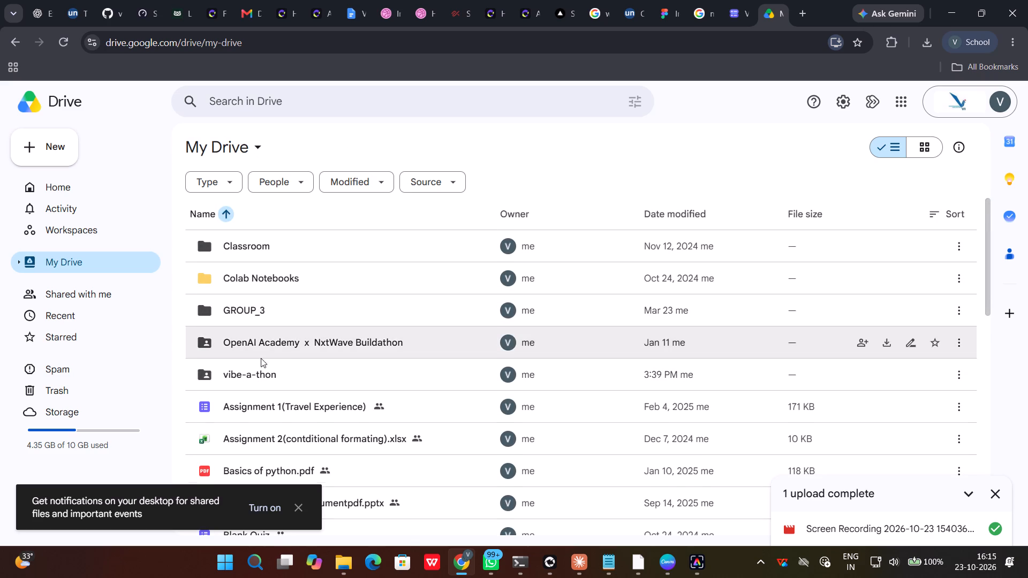
pyautogui.scroll(-1, 262, 358)
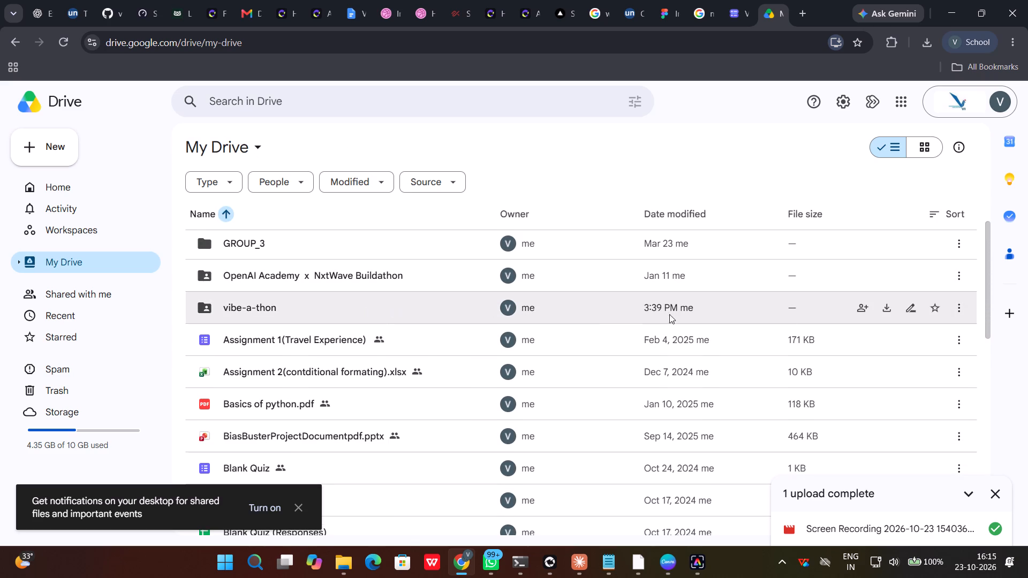
pyautogui.click(956, 308)
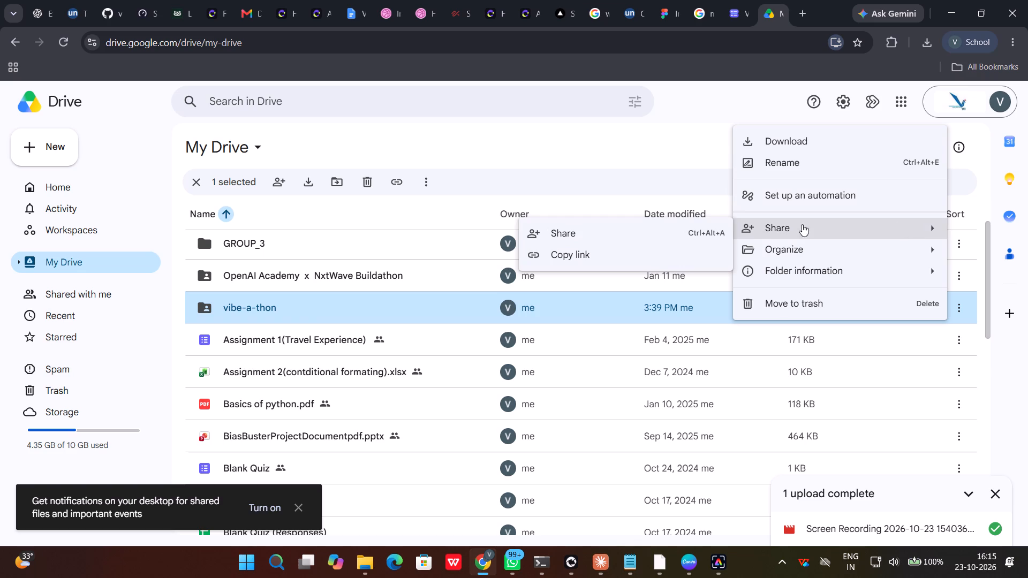
pyautogui.click(667, 255)
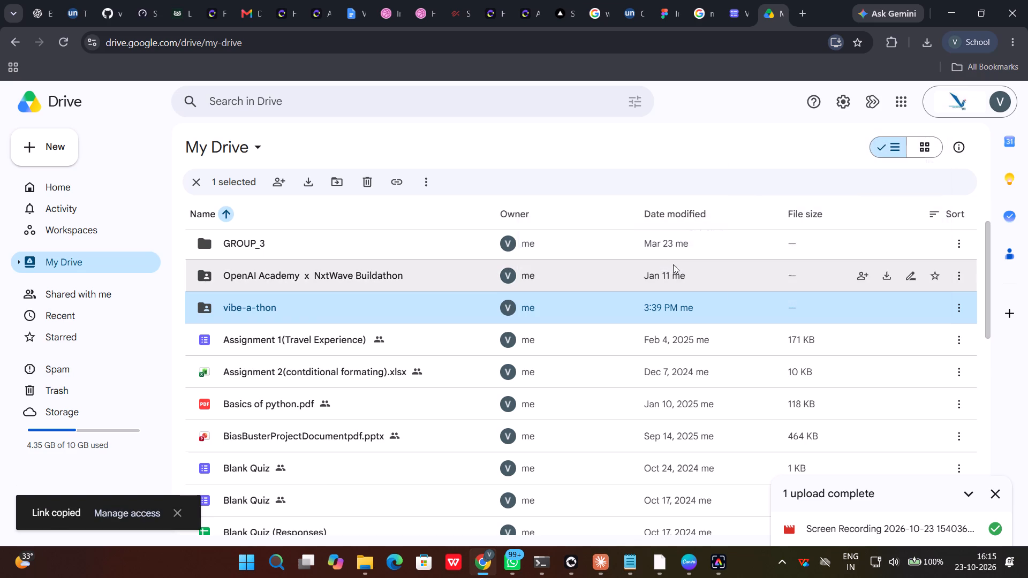
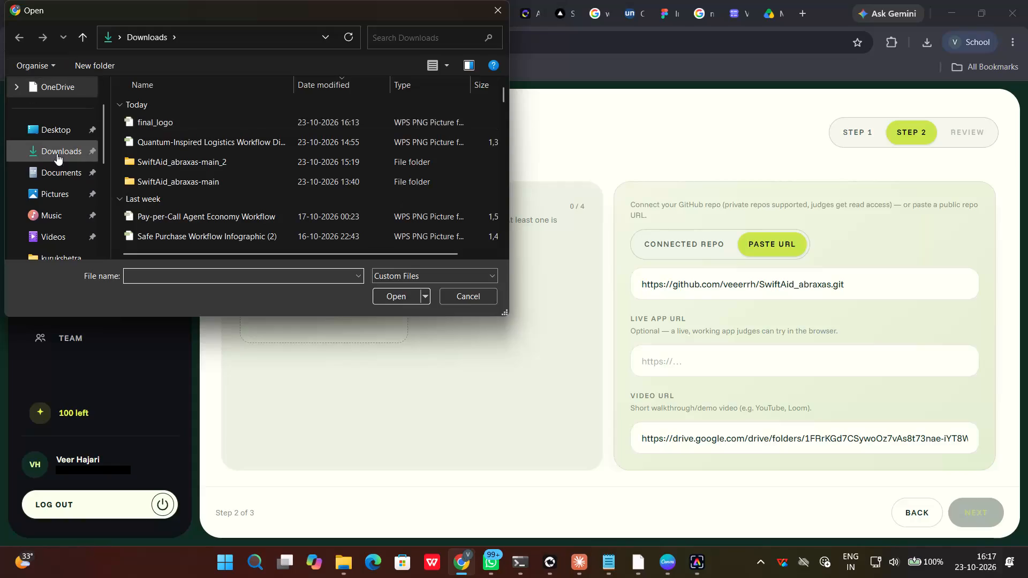
# Upload WhatsApp Image 2026-10-23 at 4.14.46 PM from the Desktop folder test_0 as the first project screenshot.
pyautogui.click(50, 130)
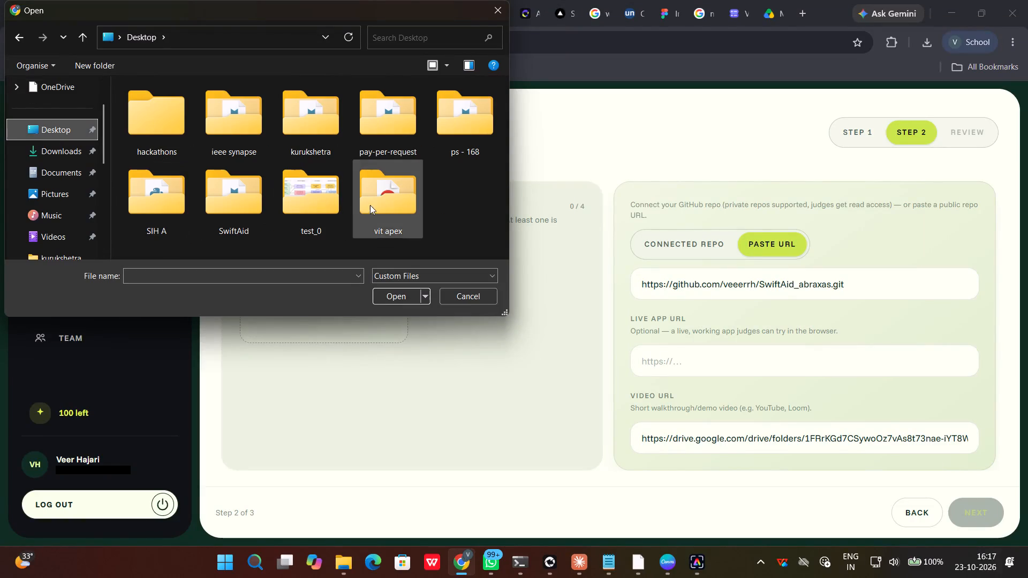
pyautogui.click(331, 207)
pyautogui.doubleClick(331, 207)
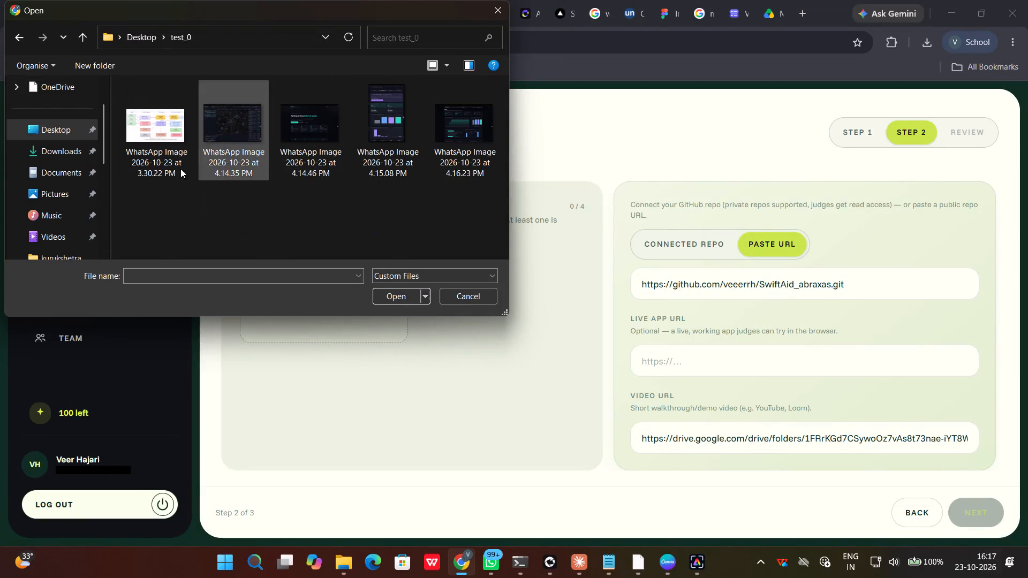
pyautogui.moveTo(133, 193); pyautogui.dragTo(319, 162)
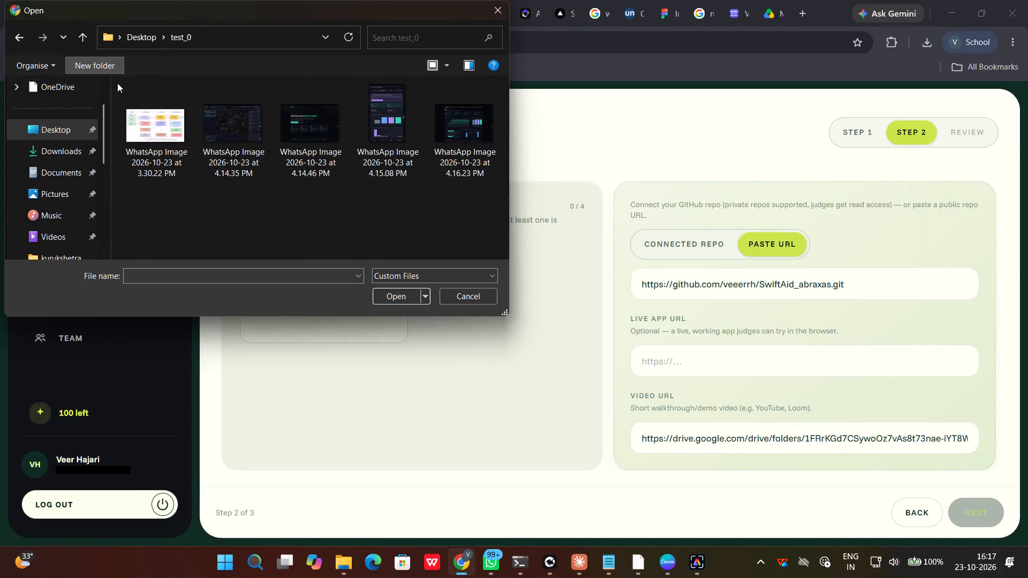
pyautogui.moveTo(117, 83); pyautogui.dragTo(297, 134)
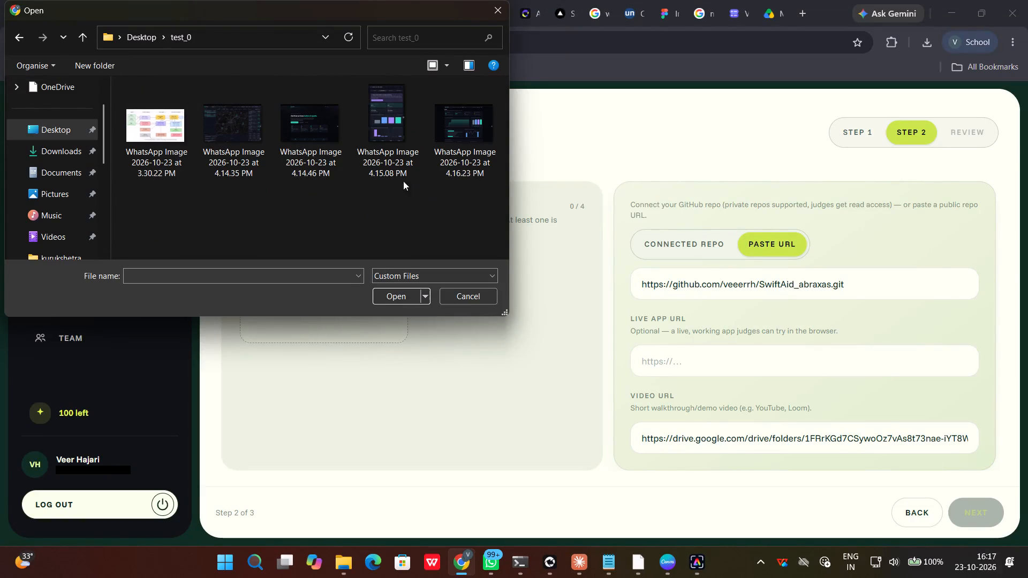
pyautogui.click(320, 136)
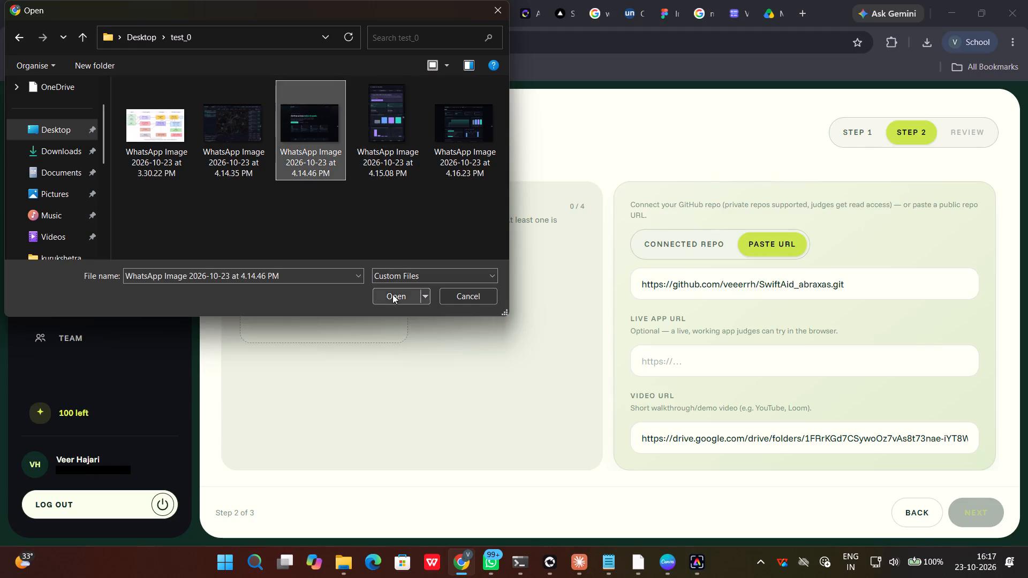
pyautogui.click(392, 294)
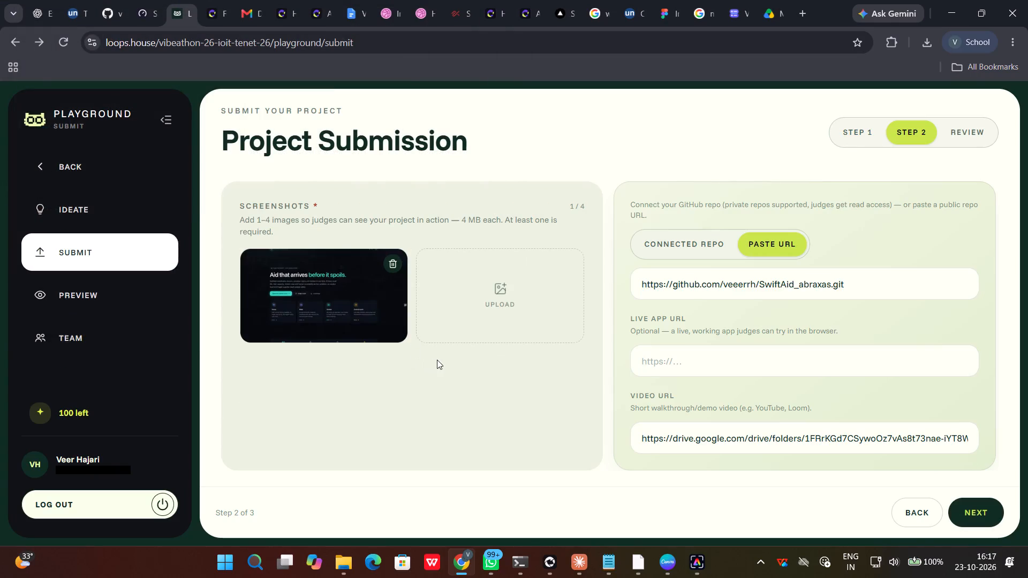
# Add the WhatsApp images of 2026-10-23 at 4.14.35 PM and 4.15.08 PM from test_0 as the second and third screenshots.
pyautogui.click(459, 300)
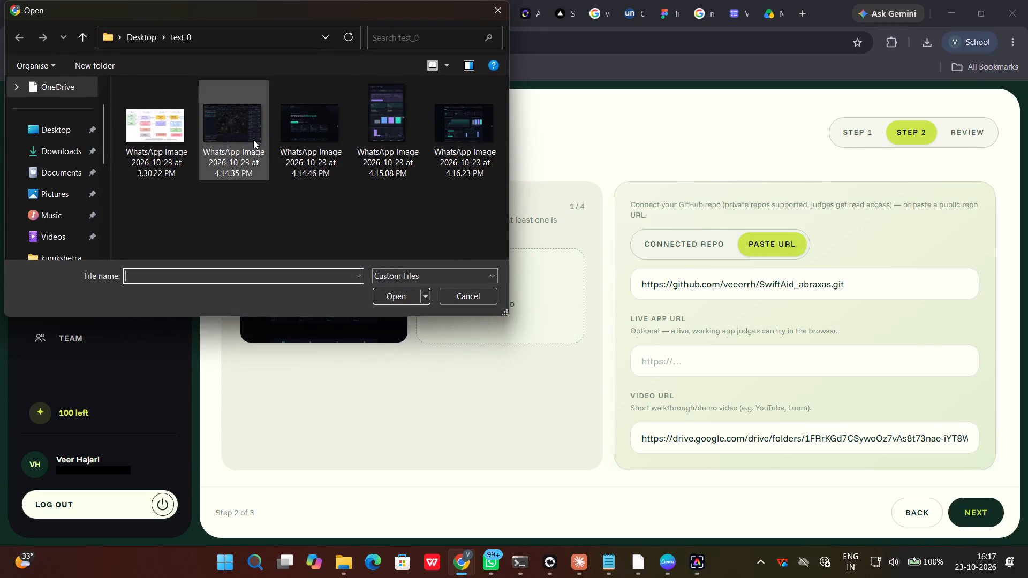
pyautogui.click(246, 135)
pyautogui.click(402, 301)
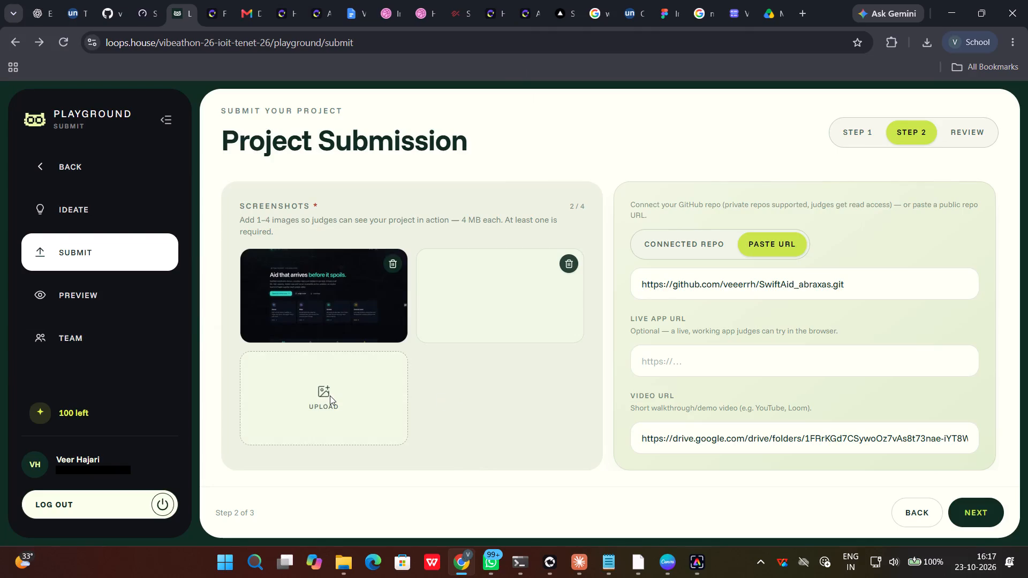
pyautogui.click(330, 396)
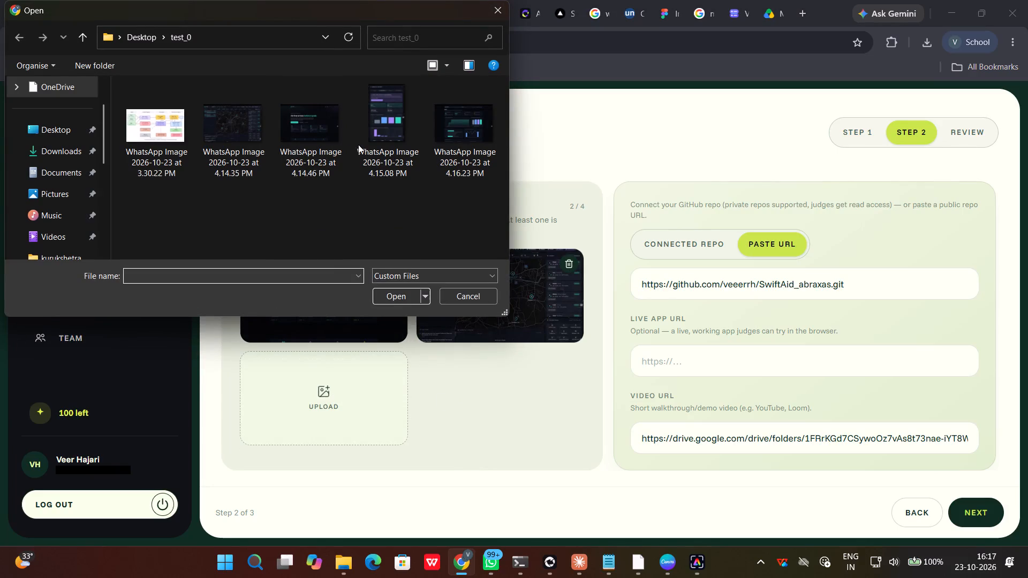
pyautogui.click(404, 138)
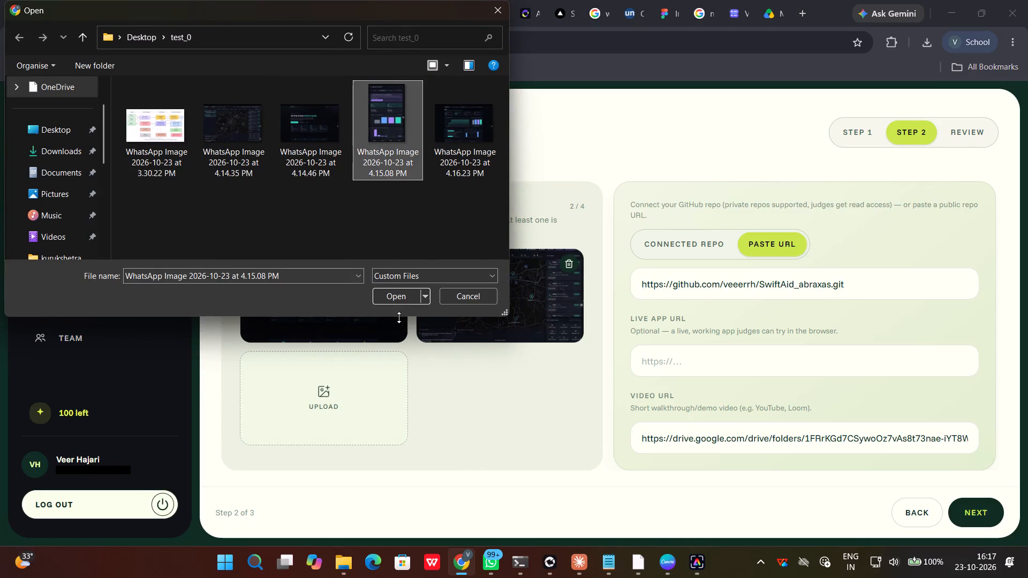
pyautogui.click(397, 294)
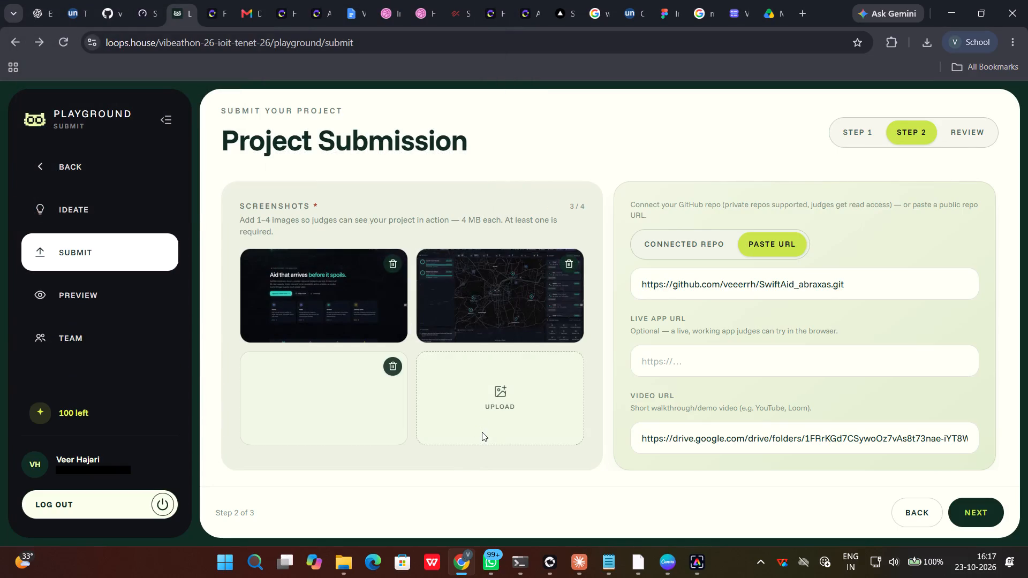
# Upload the workflow diagram WhatsApp Image 2026-10-23 at 3.30.22 PM from test_0 as the fourth project screenshot.
pyautogui.click(496, 391)
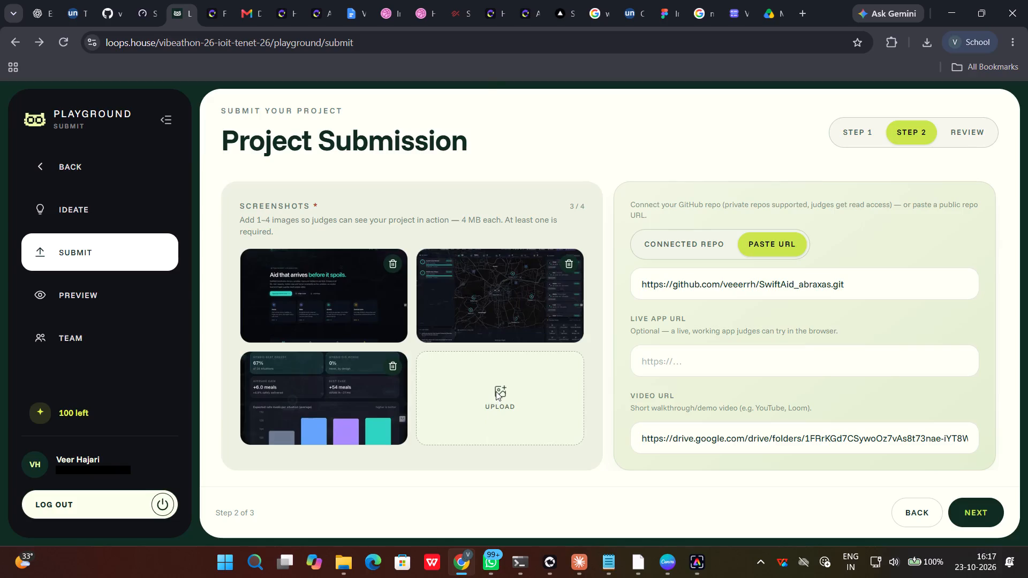
pyautogui.click(460, 131)
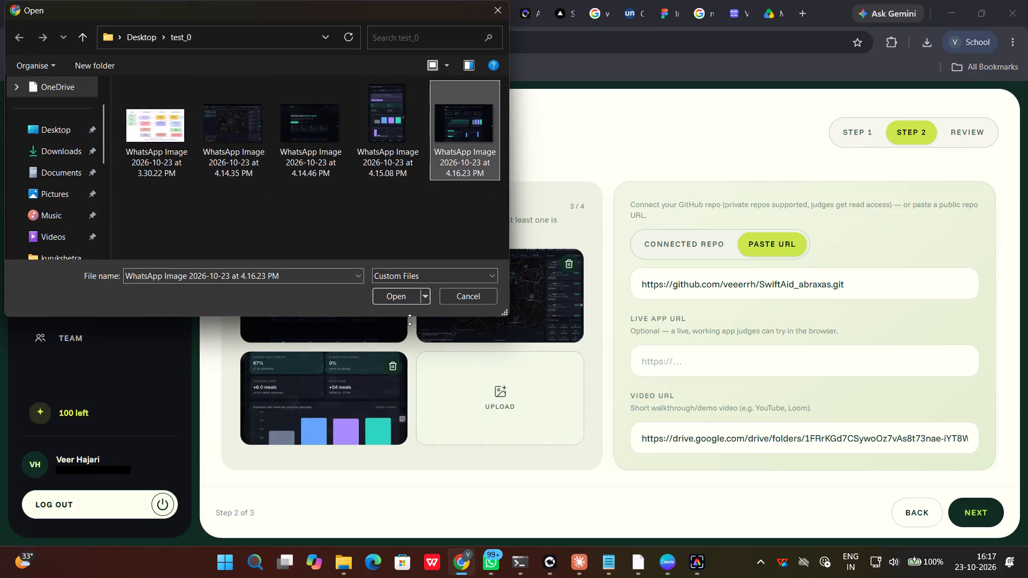
pyautogui.click(148, 130)
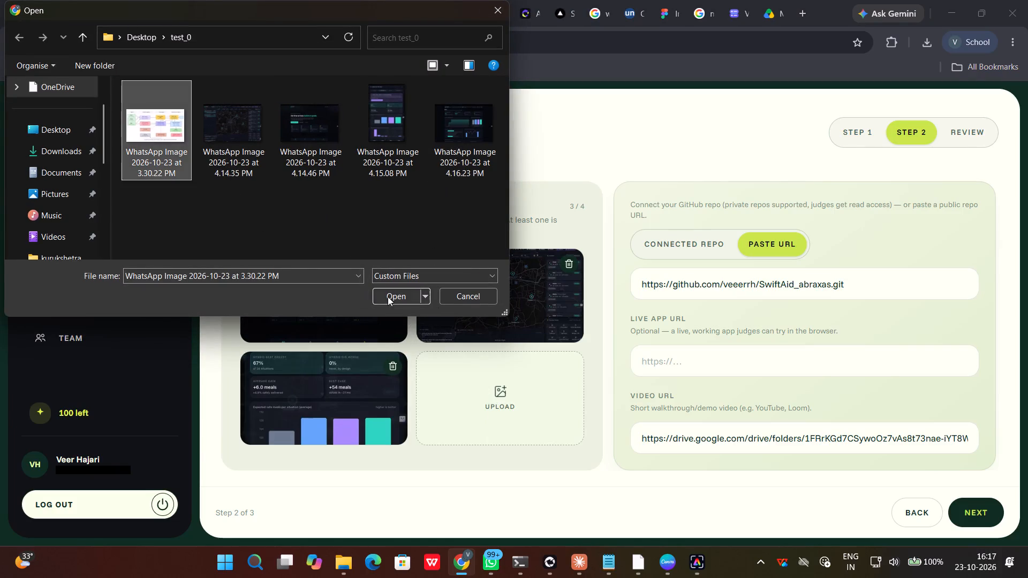
pyautogui.click(391, 298)
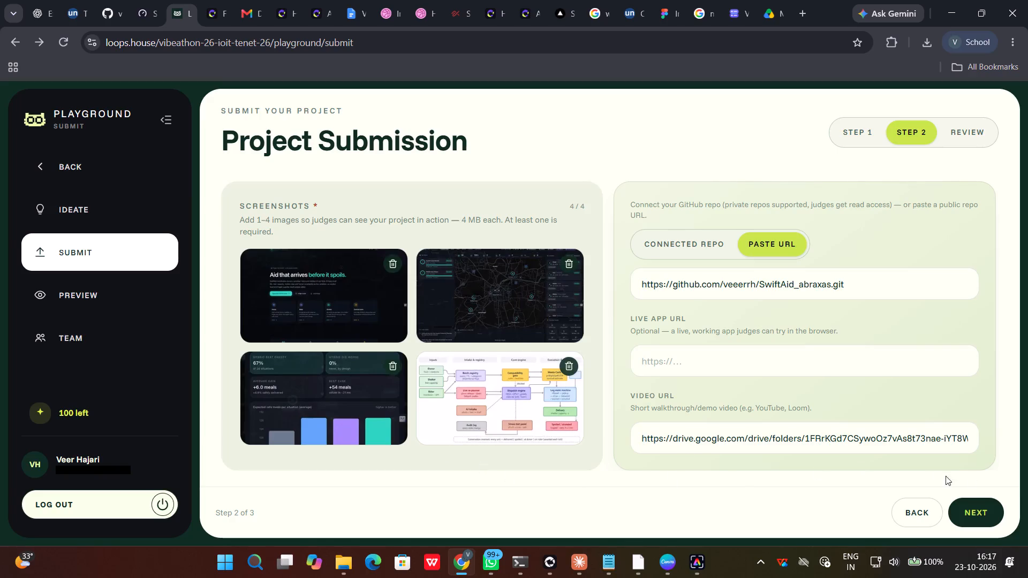
# Advance the project submission from Step 2 to the Review stage.
pyautogui.click(976, 512)
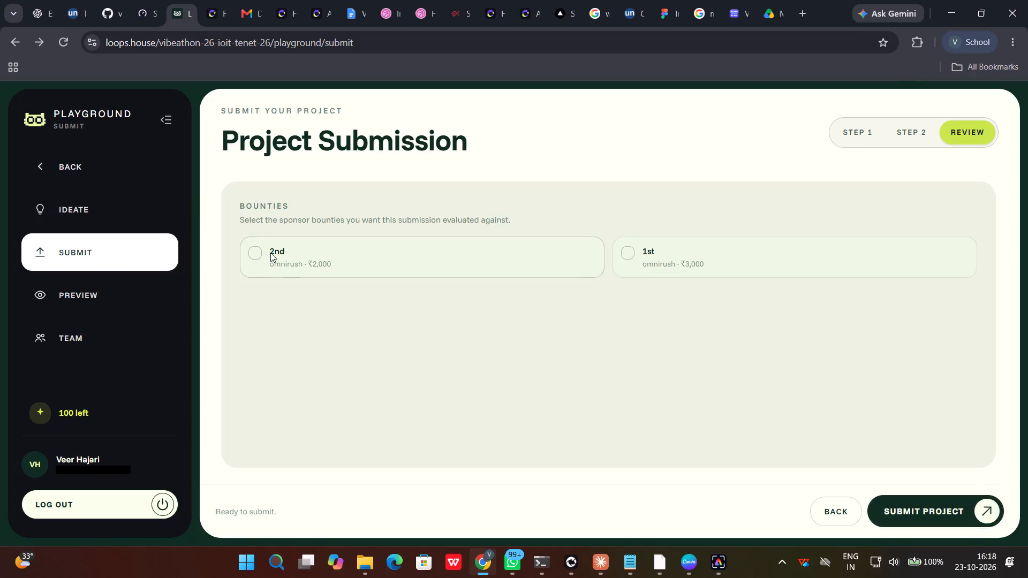
# Select both omnirush bounties, 2nd (₹2,000) and 1st (₹3,000), for evaluation and submit the project.
pyautogui.click(254, 255)
pyautogui.click(634, 253)
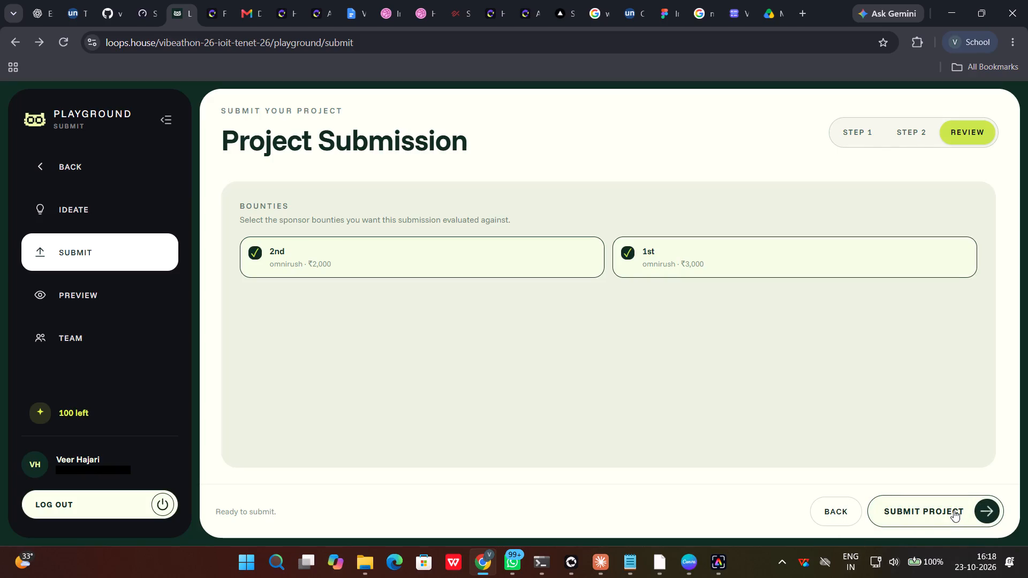
pyautogui.click(977, 509)
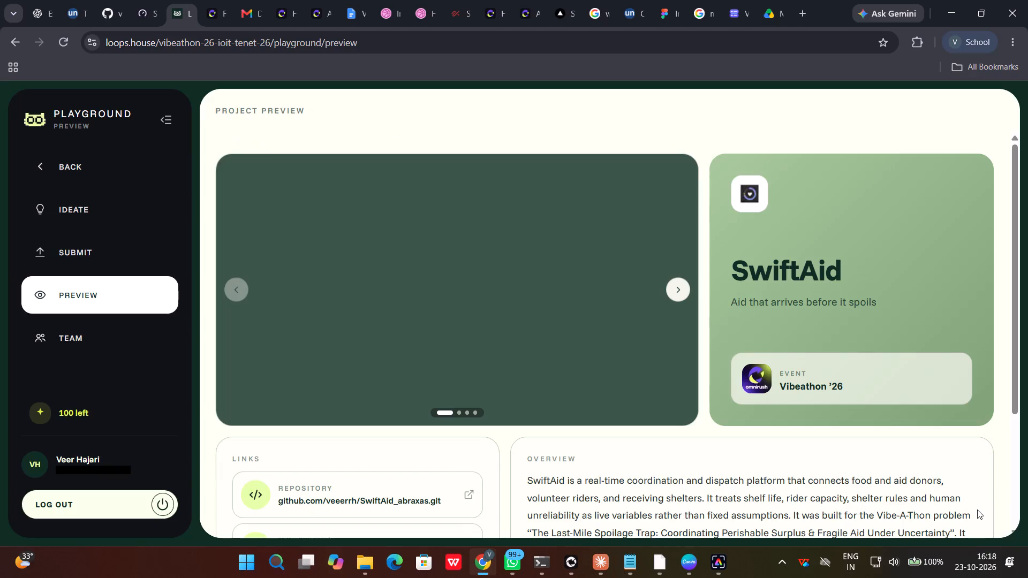
# Review the SwiftAid project preview, checking the screenshots, repository and demo video links, and the overview text.
pyautogui.scroll(-2, 846, 548)
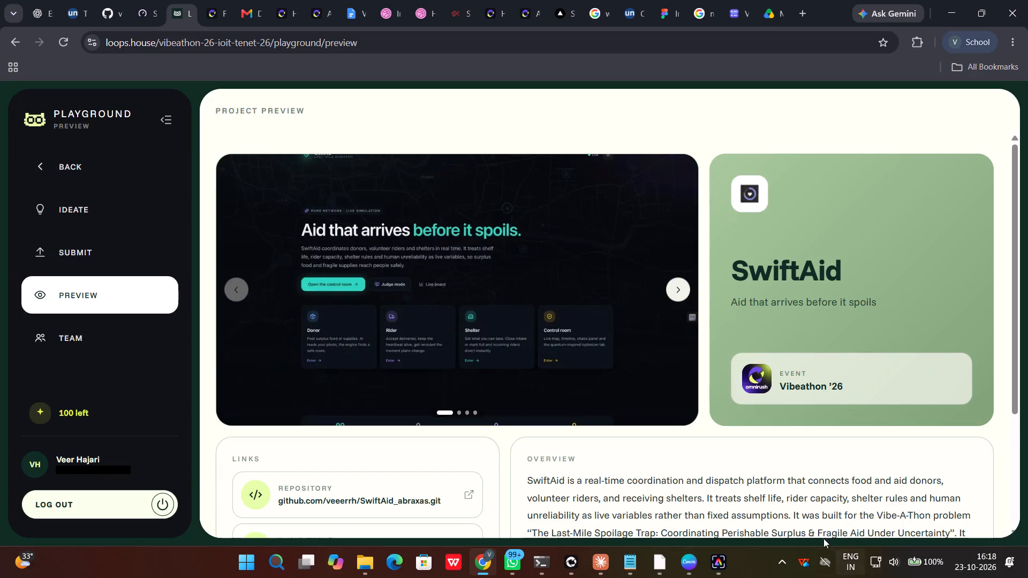
pyautogui.scroll(-2, 602, 487)
pyautogui.scroll(-3, 477, 470)
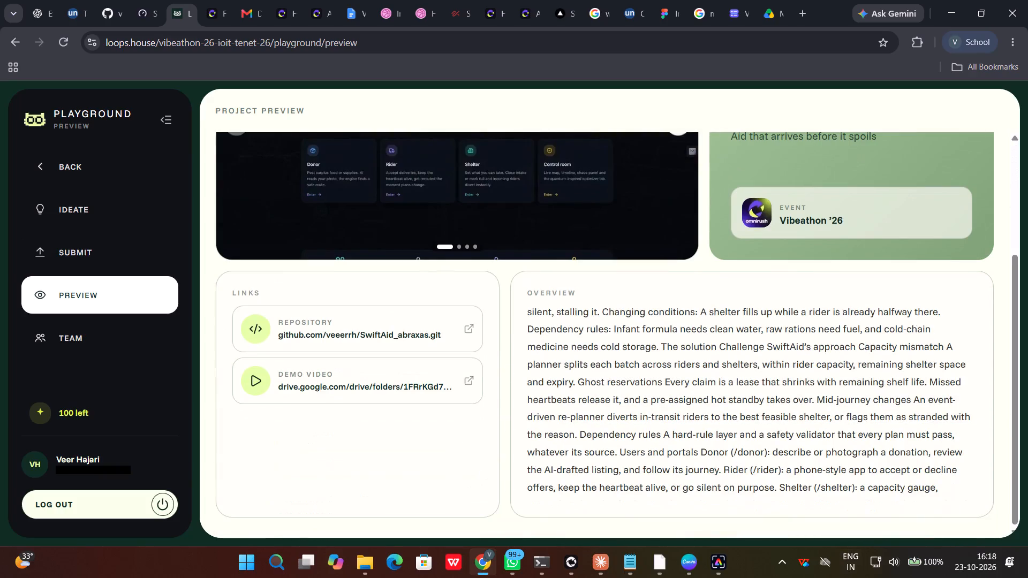
pyautogui.scroll(-4, 668, 377)
pyautogui.scroll(-3, 504, 409)
pyautogui.scroll(5, 500, 420)
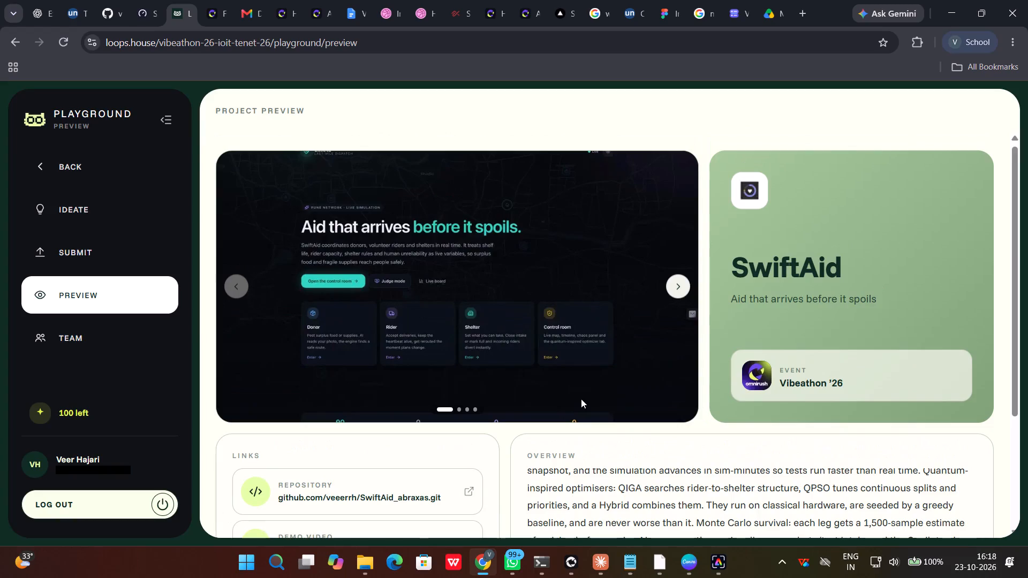
pyautogui.scroll(-3, 634, 397)
pyautogui.scroll(-5, 470, 458)
pyautogui.scroll(5, 453, 481)
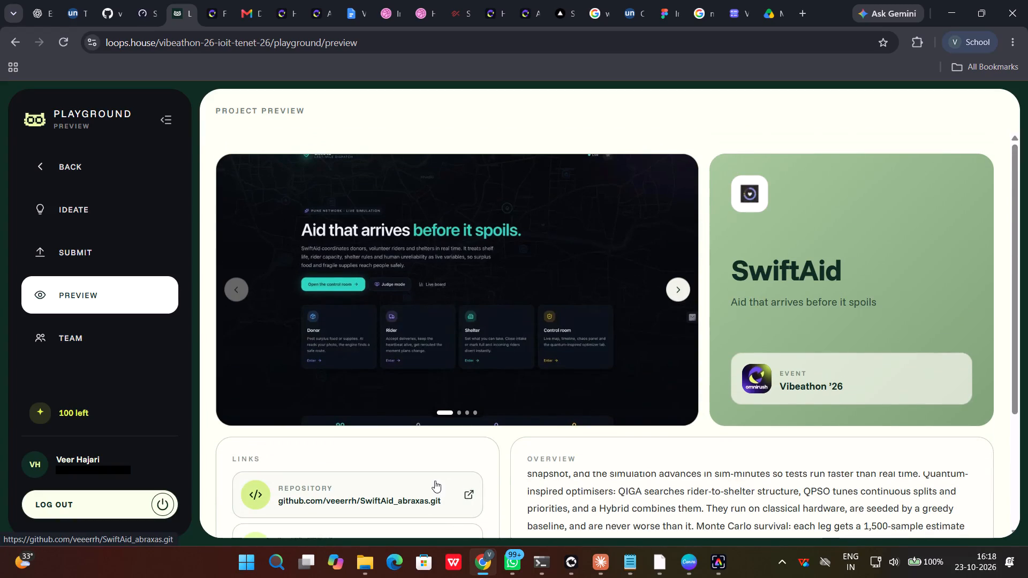
pyautogui.scroll(-3, 141, 422)
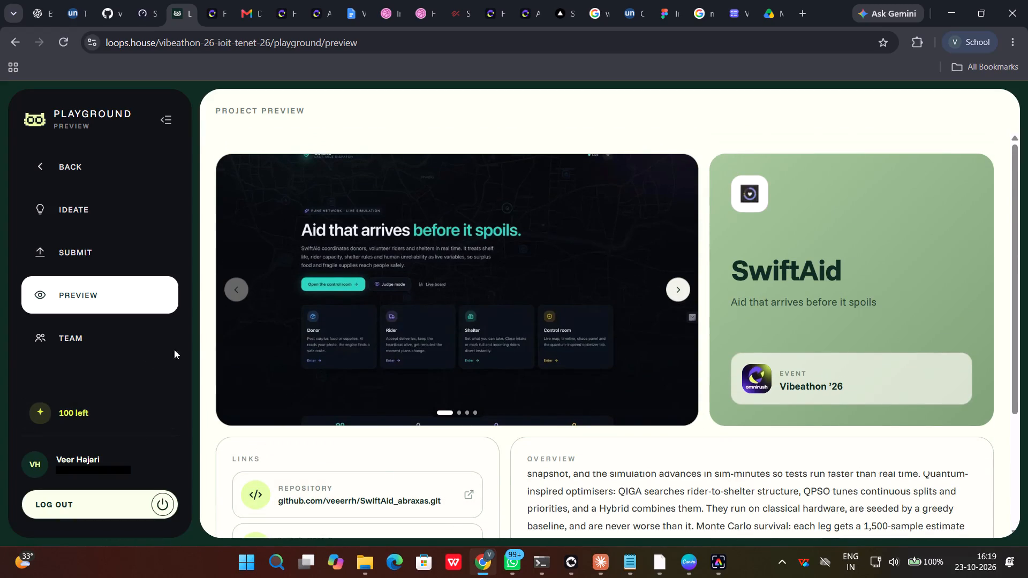
# Go to SwiftAid's team management and try to send a teammate invitation, starting with the invitee's e-mail entry.
pyautogui.click(125, 339)
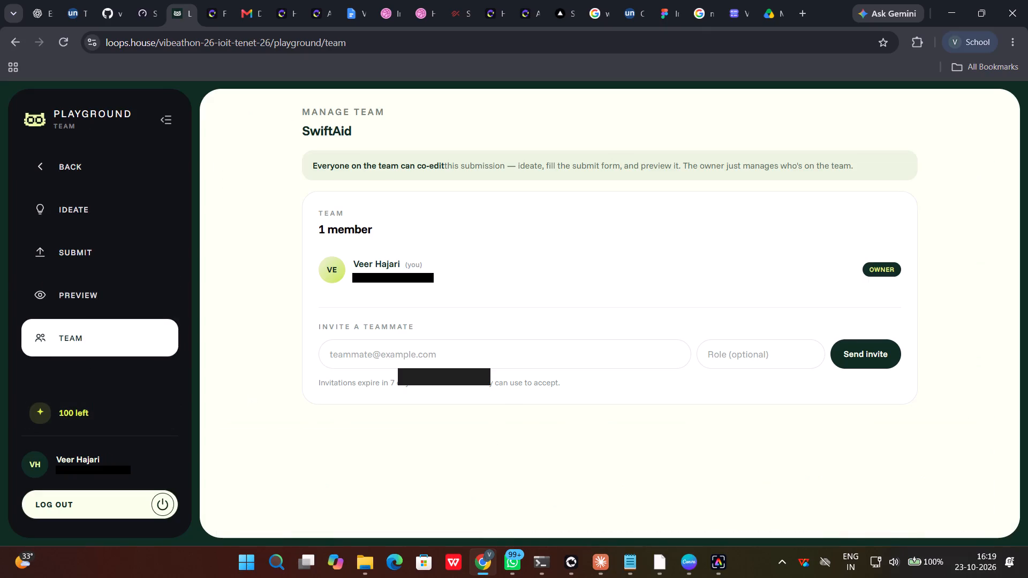
pyautogui.click(443, 354)
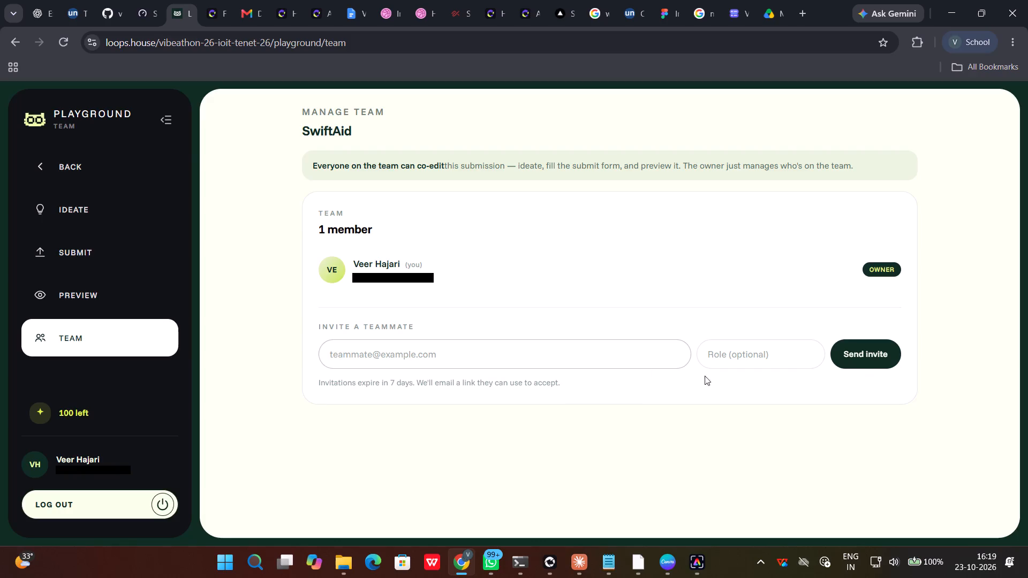
pyautogui.click(875, 357)
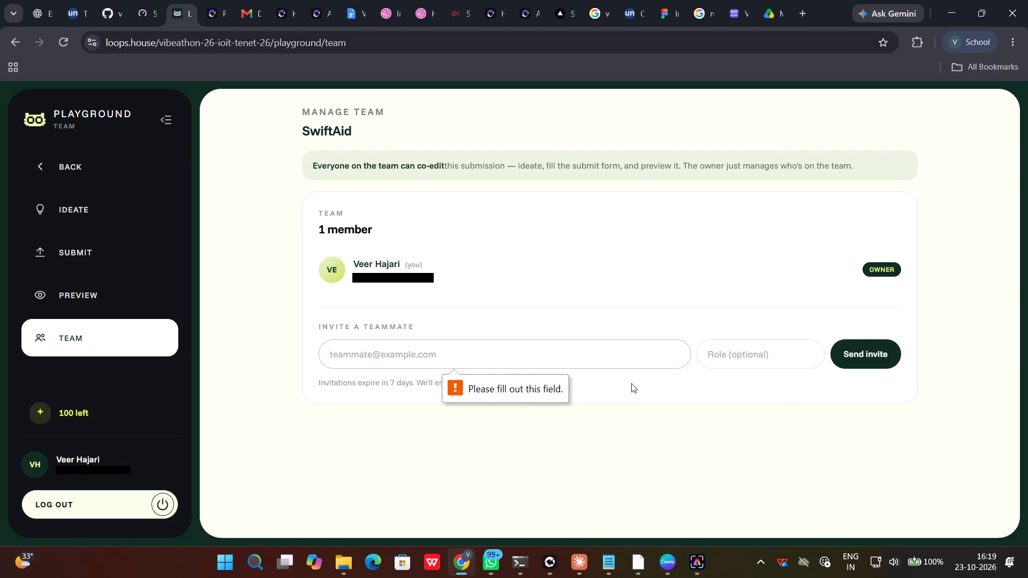
pyautogui.click(534, 349)
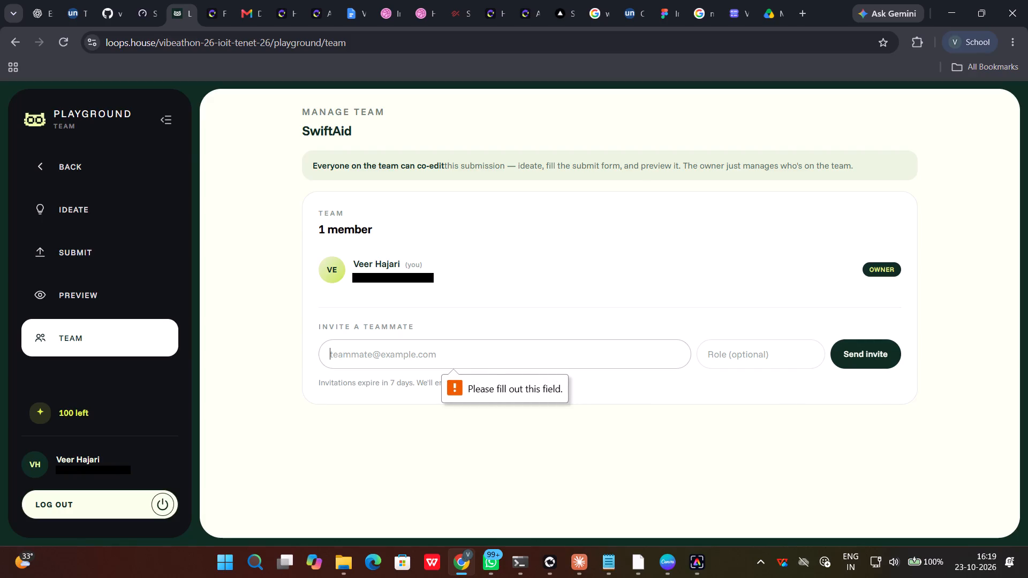
# Enter the teammate's e-mail address for the SwiftAid team invitation.
pyautogui.click(549, 360)
pyautogui.click(539, 360)
pyautogui.moveTo(539, 362); pyautogui.dragTo(554, 354)
pyautogui.moveTo(566, 352); pyautogui.dragTo(541, 361)
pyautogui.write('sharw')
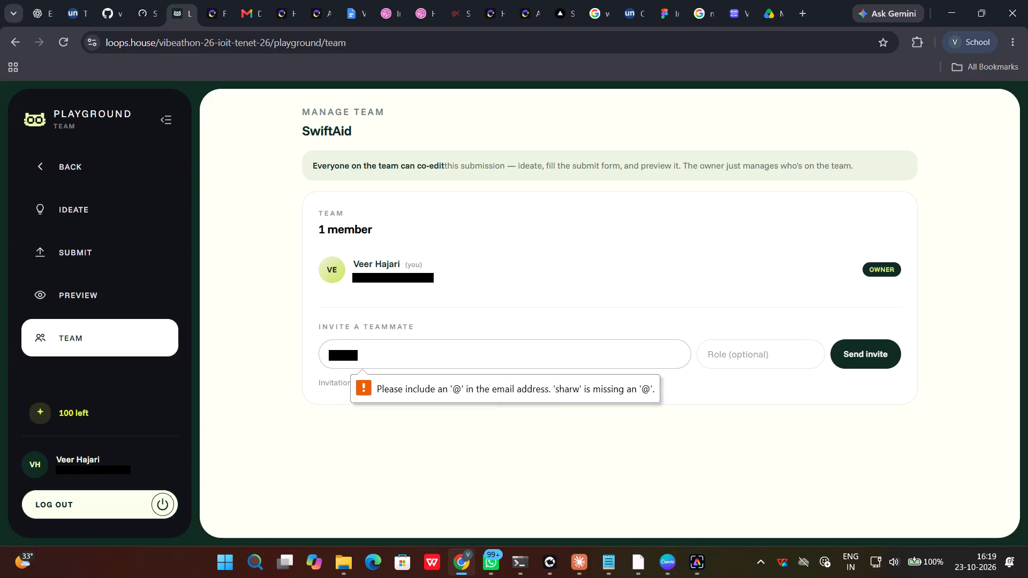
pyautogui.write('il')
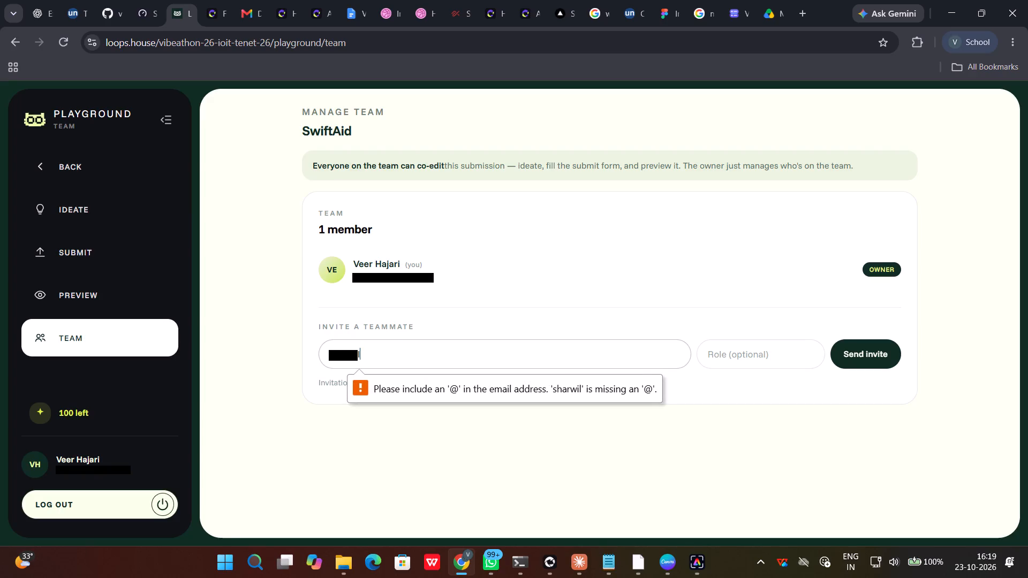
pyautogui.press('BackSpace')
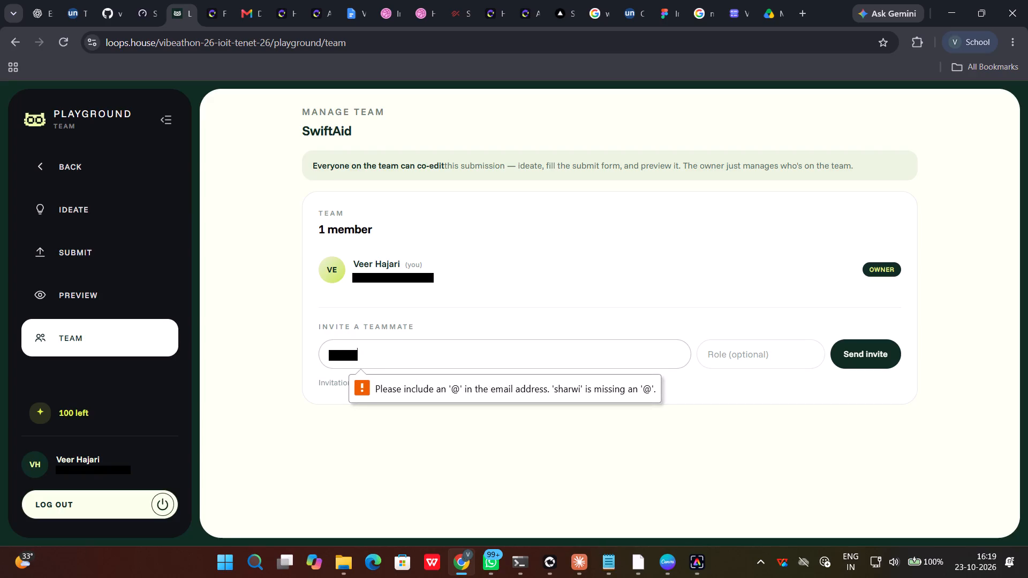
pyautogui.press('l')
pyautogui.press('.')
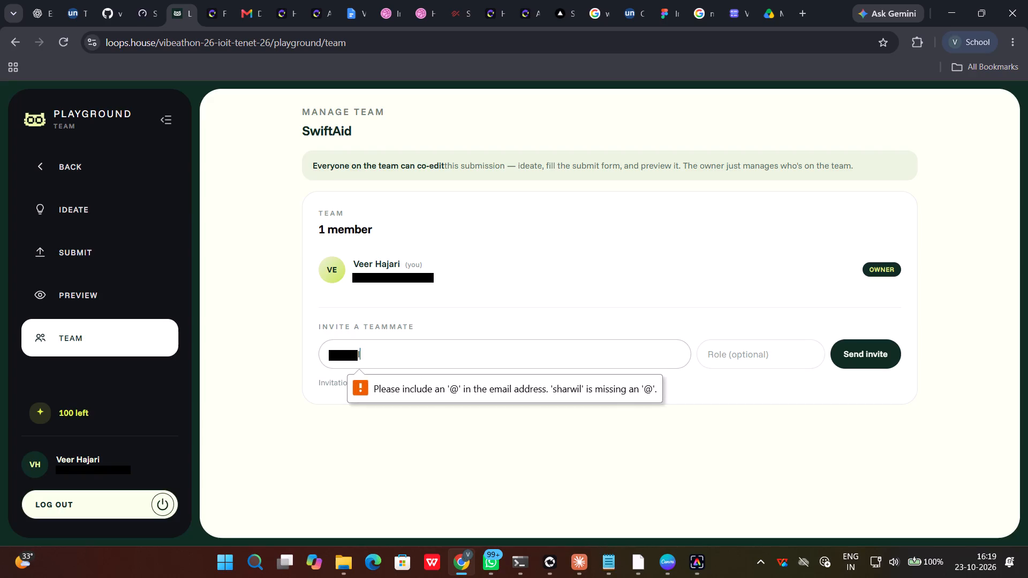
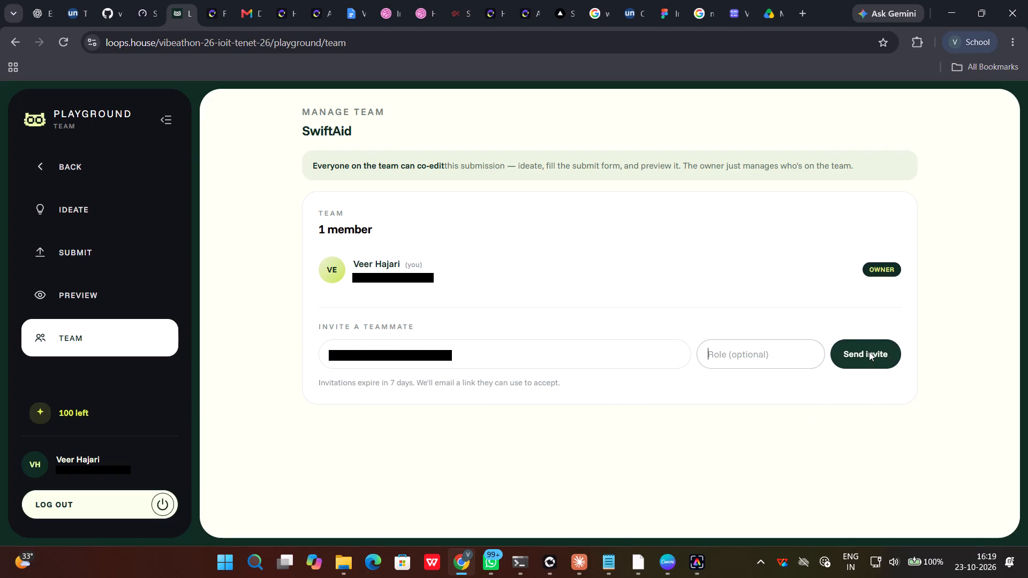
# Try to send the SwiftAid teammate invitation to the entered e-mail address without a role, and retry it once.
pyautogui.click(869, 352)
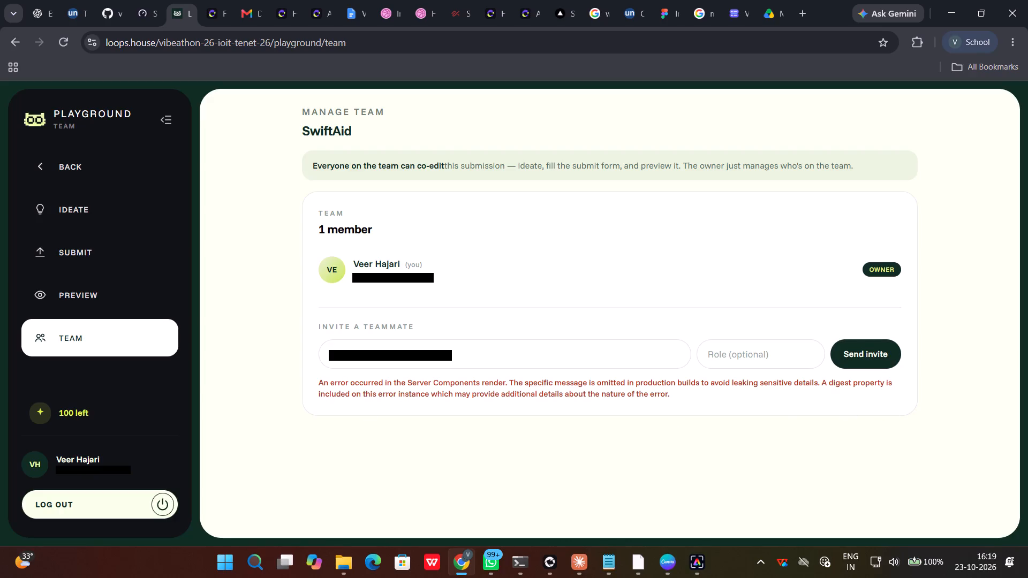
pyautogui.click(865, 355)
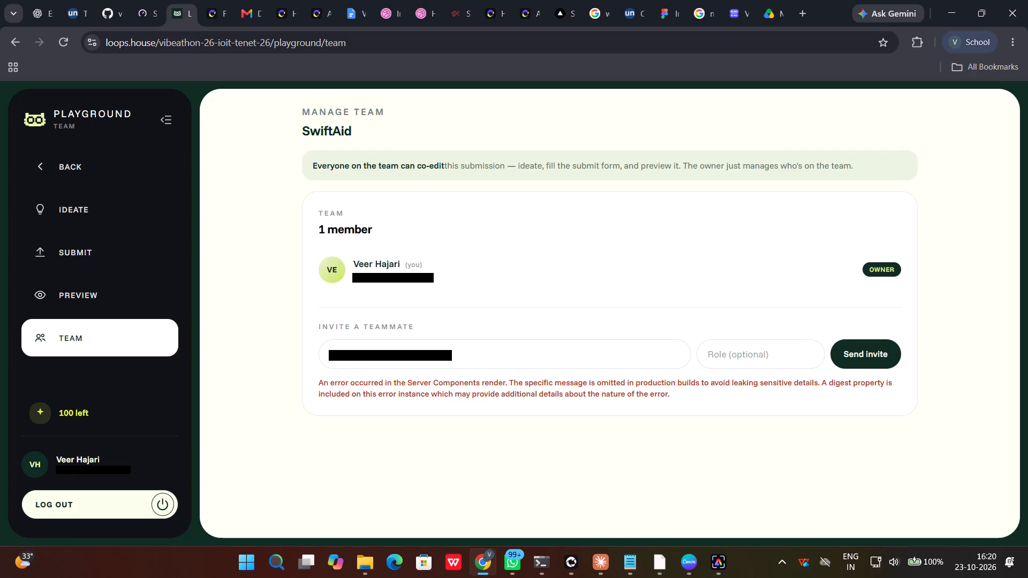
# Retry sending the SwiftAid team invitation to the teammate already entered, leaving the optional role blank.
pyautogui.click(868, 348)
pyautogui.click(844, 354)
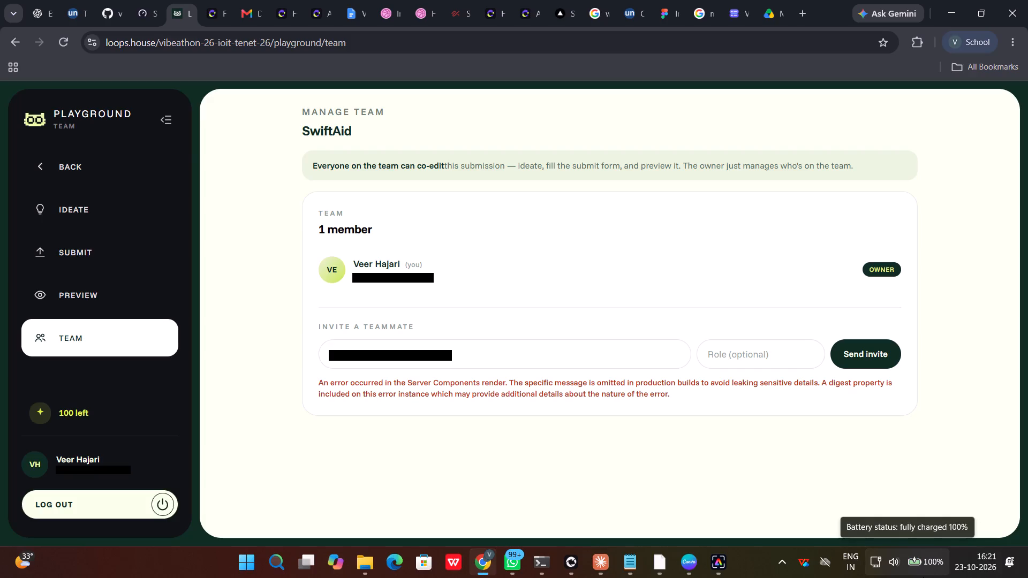
# Check the SwiftAid submission form, and review the project preview's screenshots, links and overview again.
pyautogui.click(93, 256)
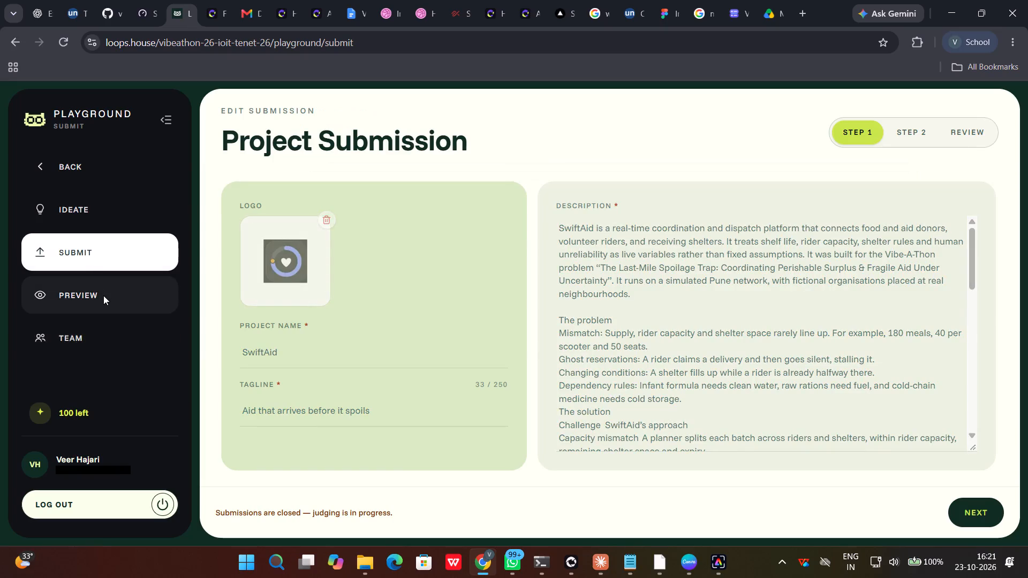
pyautogui.click(88, 295)
pyautogui.scroll(-11, 516, 443)
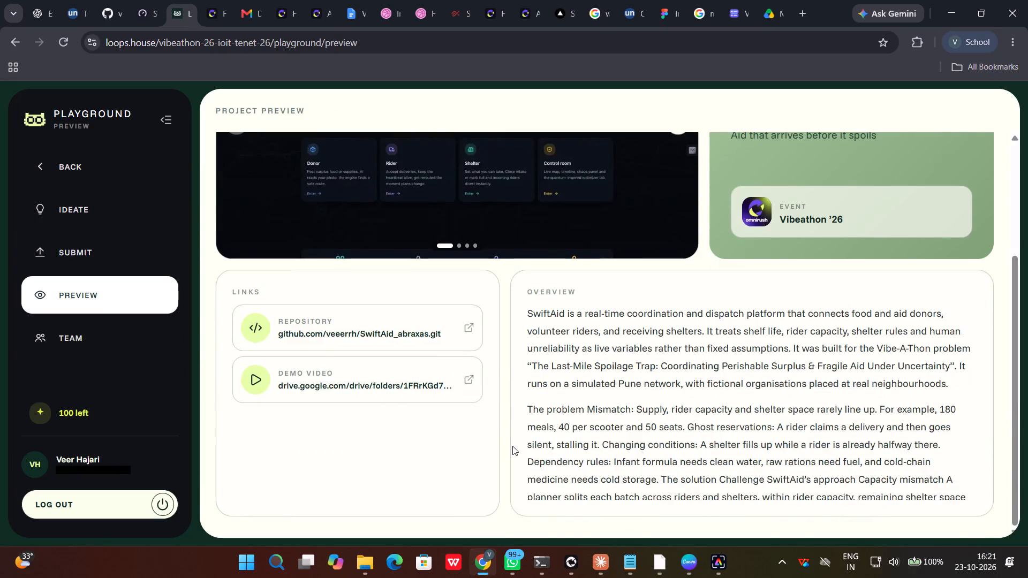
pyautogui.scroll(5, 512, 446)
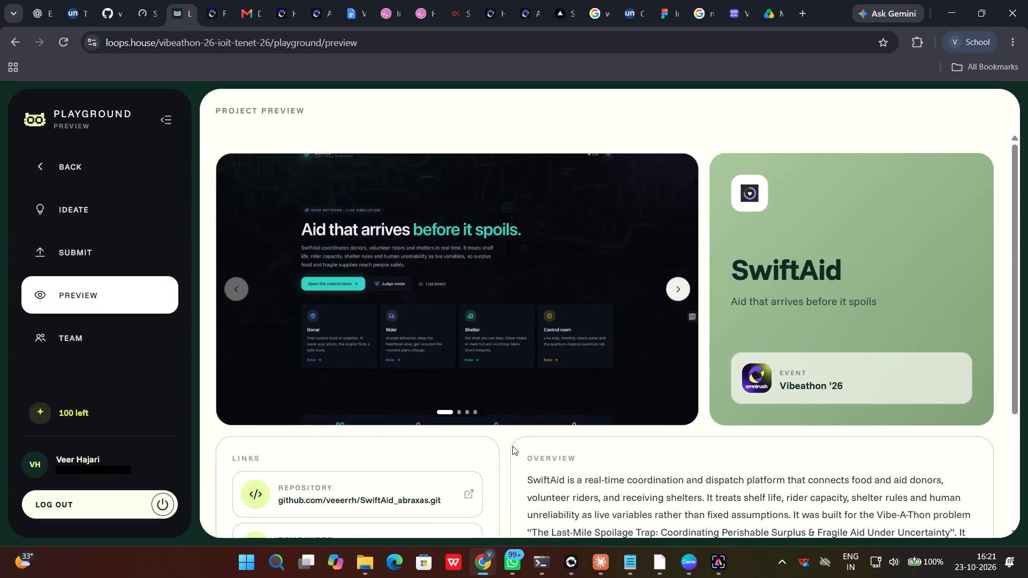
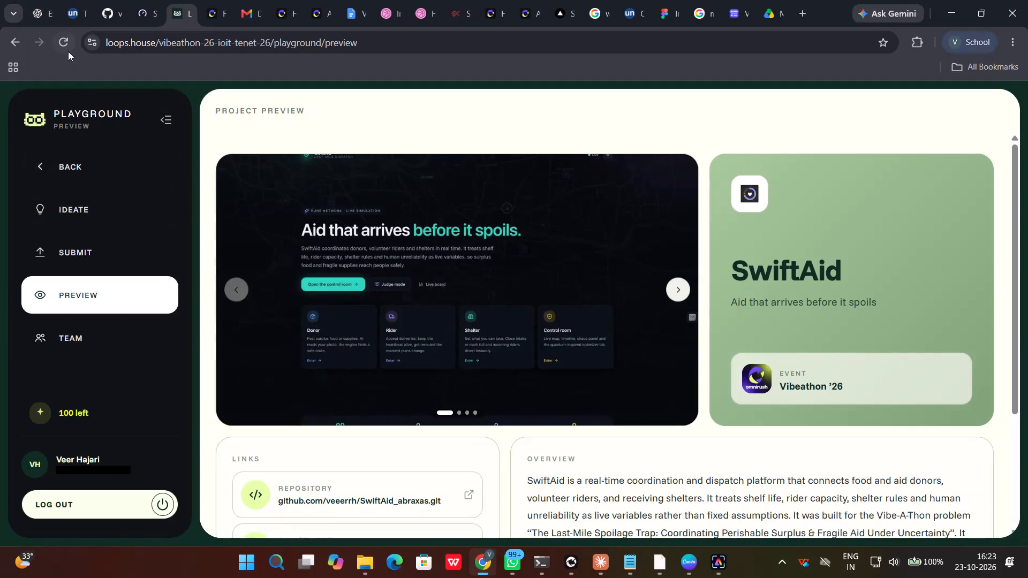
# Reload the SwiftAid project preview and open the project's team page.
pyautogui.click(68, 49)
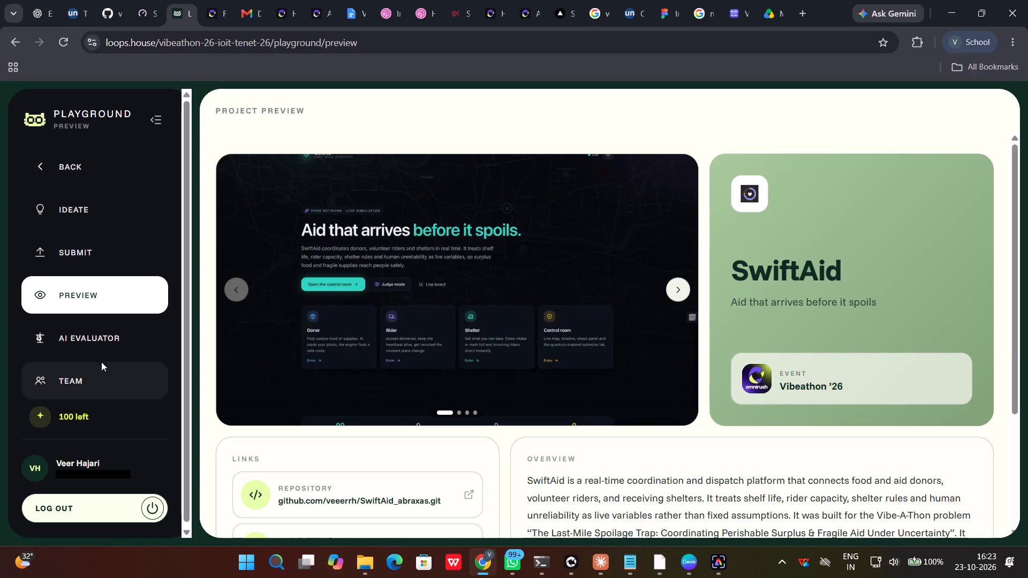
pyautogui.click(92, 379)
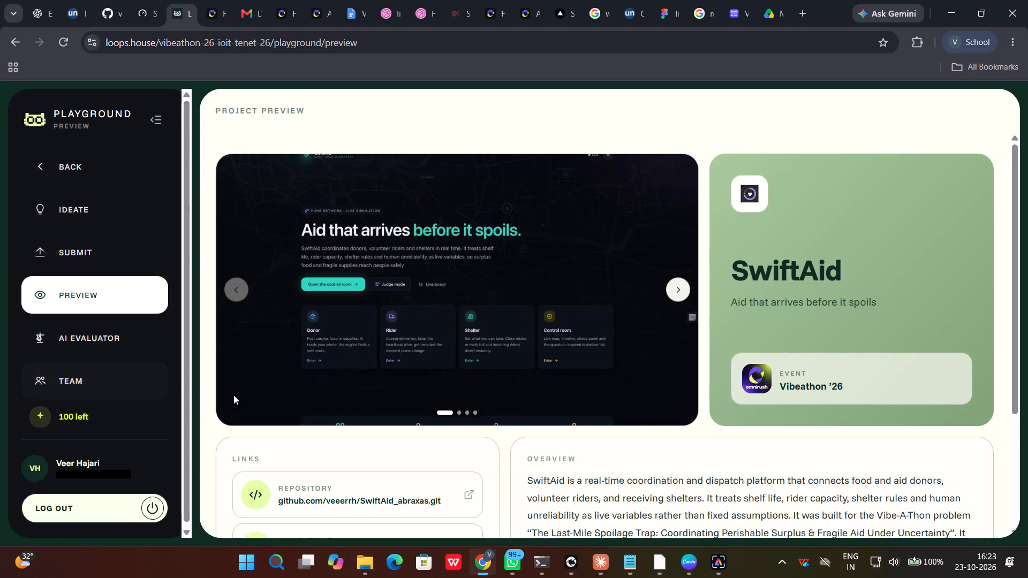
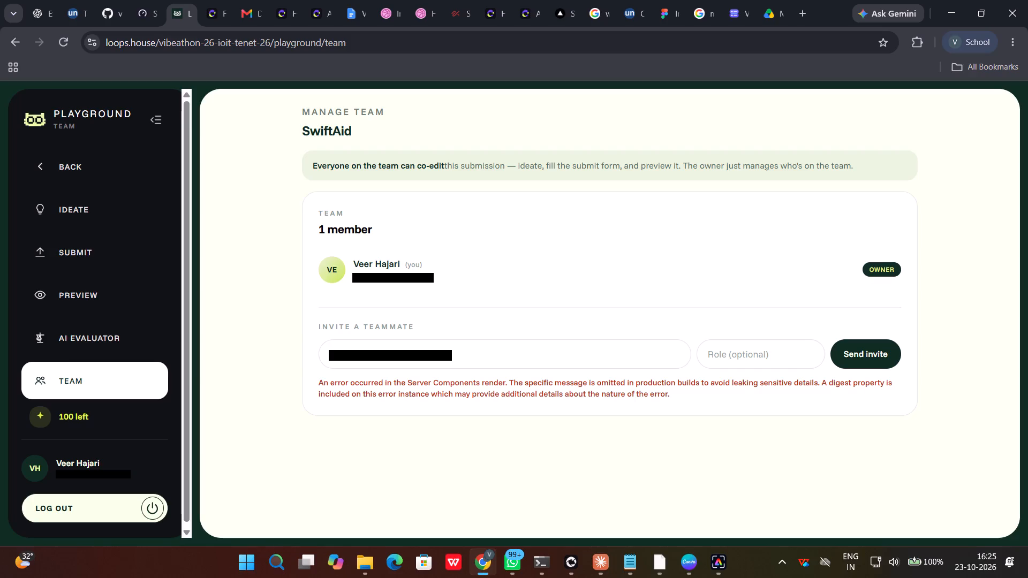
# Replace the part before the domain in the teammate invitation's e-mail entry with the teammate's e-mail username.
pyautogui.click(387, 355)
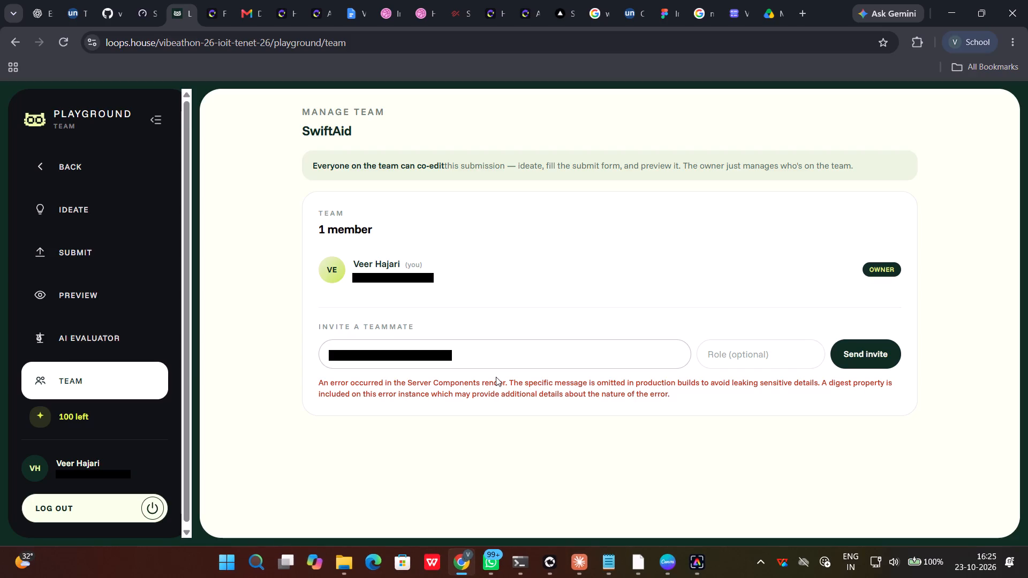
pyautogui.press('Right')
pyautogui.press('BackSpace')
pyautogui.press('BackSpace')
pyautogui.press('BackSpace')
pyautogui.press('BackSpace')
pyautogui.press('BackSpace')
pyautogui.press('BackSpace')
pyautogui.press('BackSpace')
pyautogui.press('BackSpace')
pyautogui.press('BackSpace')
pyautogui.press('BackSpace')
pyautogui.press('BackSpace')
pyautogui.press('BackSpace')
pyautogui.press('BackSpace')
pyautogui.press('BackSpace')
pyautogui.press('BackSpace')
pyautogui.press('BackSpace')
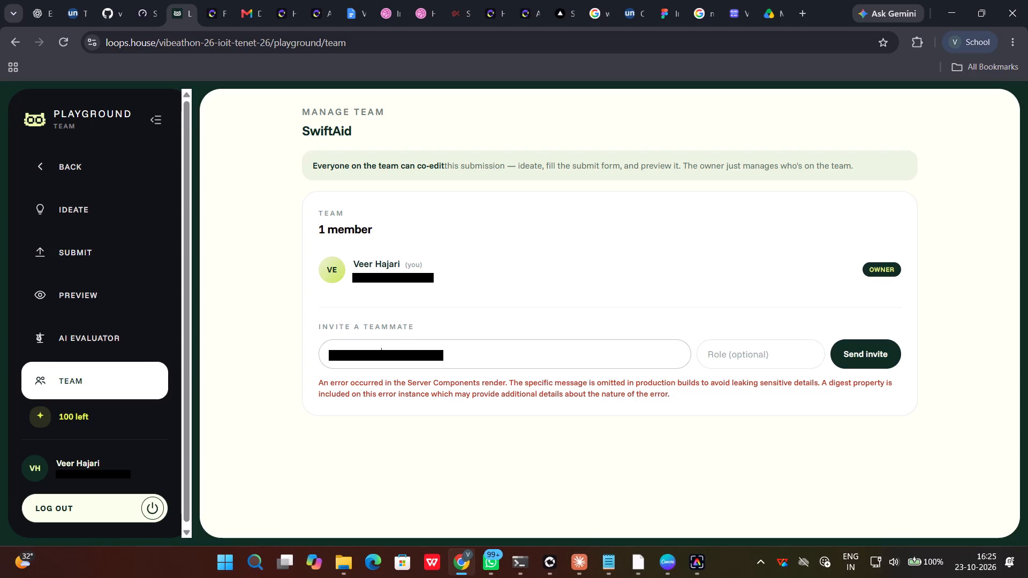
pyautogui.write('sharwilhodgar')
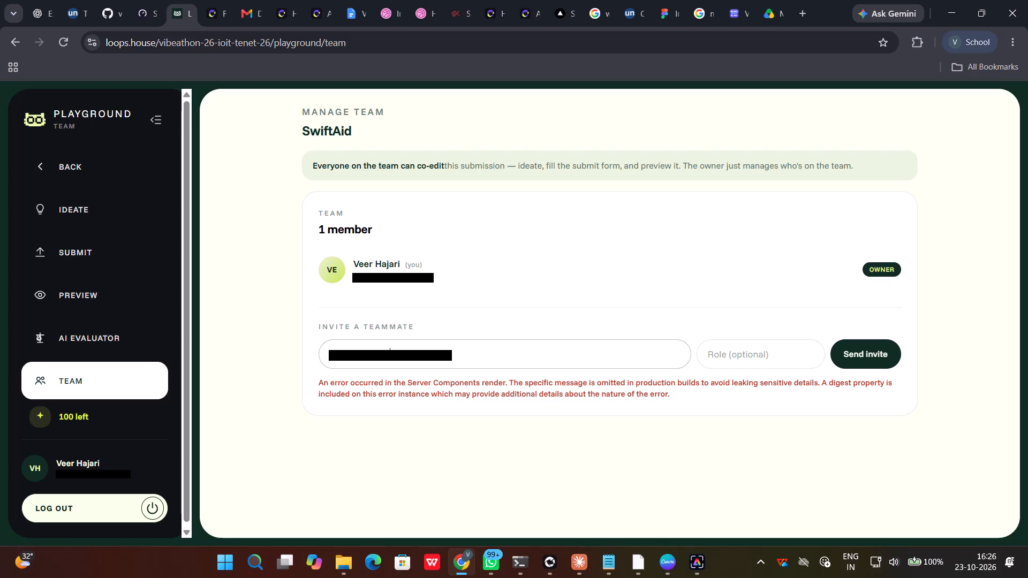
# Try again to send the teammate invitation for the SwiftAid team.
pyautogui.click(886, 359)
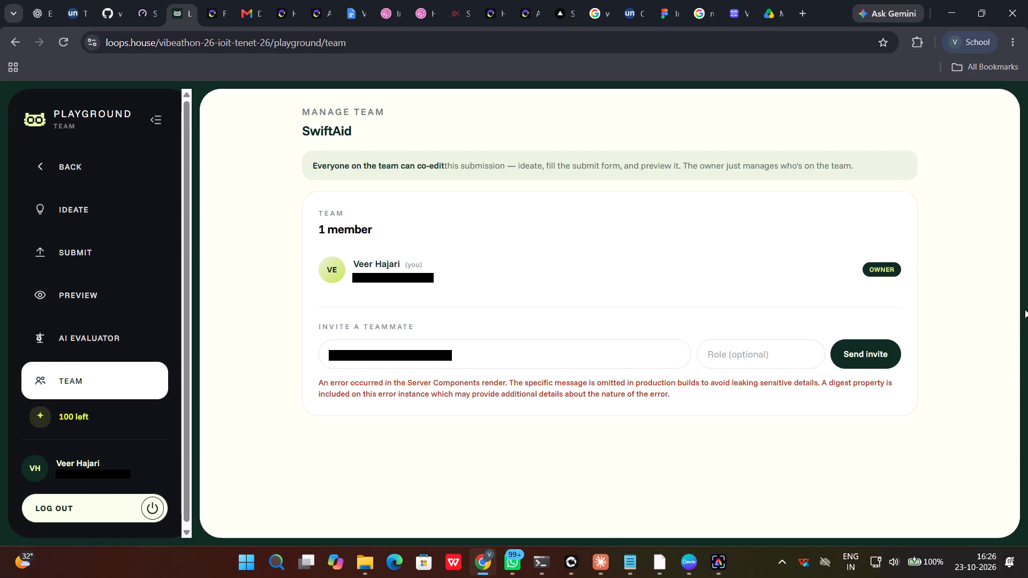
# Search Google for "ferrari hoodie" in a new tab.
pyautogui.click(798, 17)
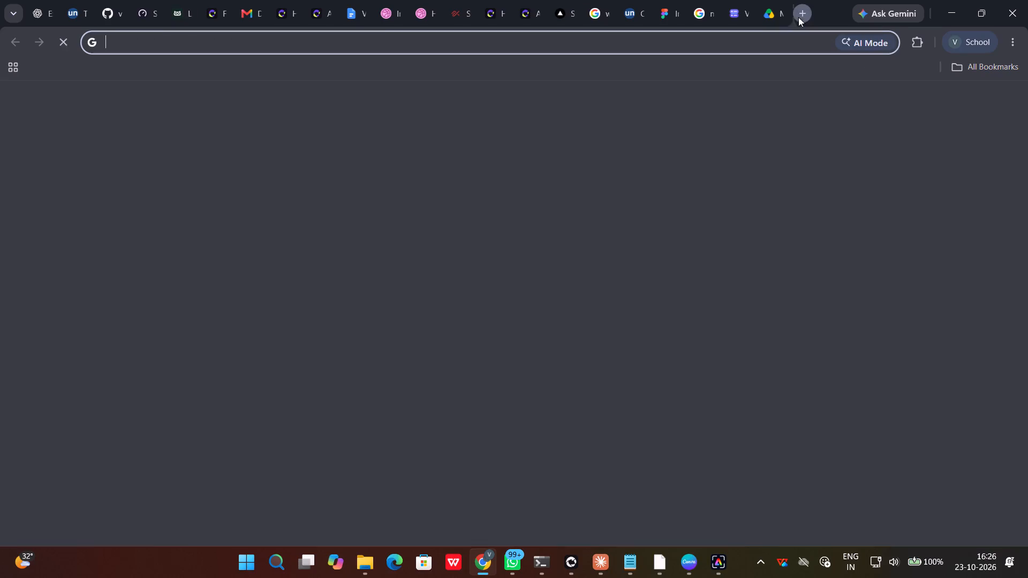
pyautogui.write('ferrari')
pyautogui.press('space')
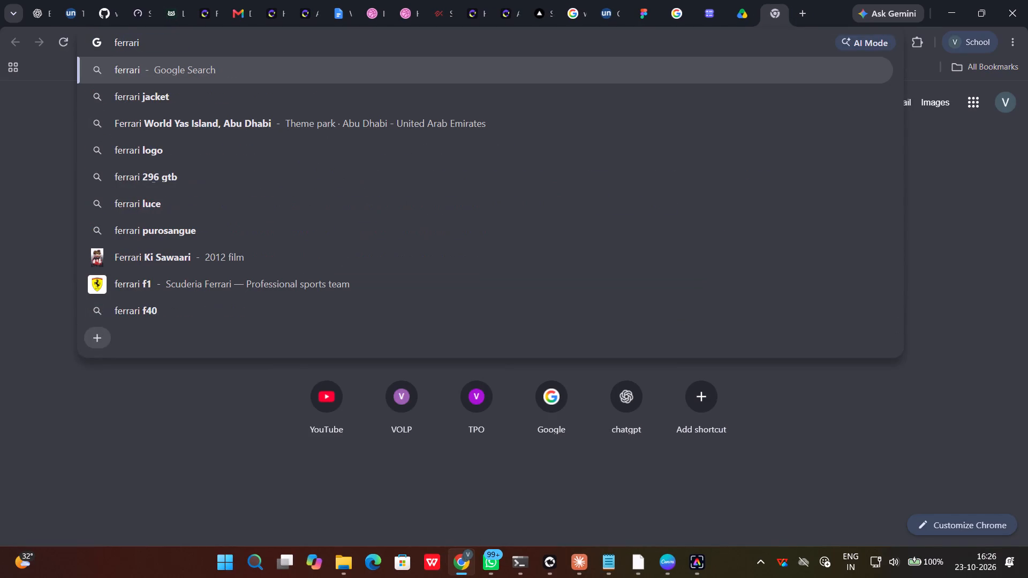
pyautogui.press('h')
pyautogui.write('oo')
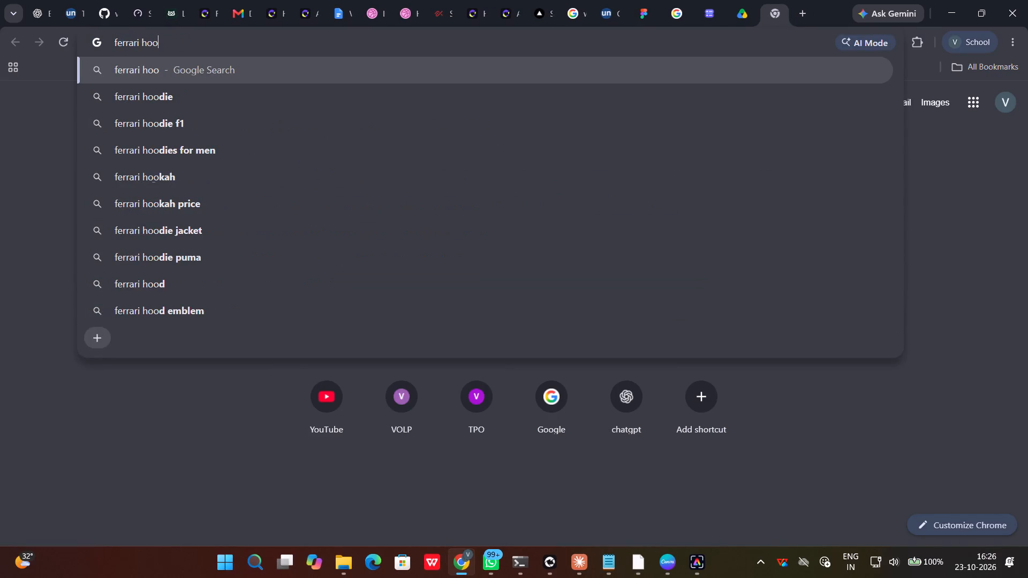
pyautogui.write('die')
pyautogui.press('Return')
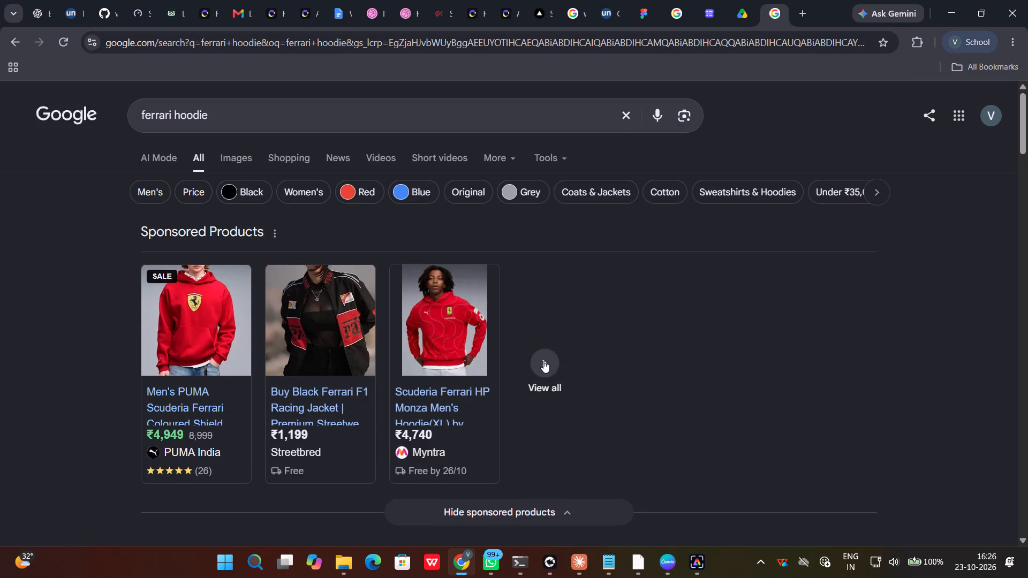
# Refine the Google search to "ferrari hoodie dudeme".
pyautogui.click(322, 112)
pyautogui.press('space')
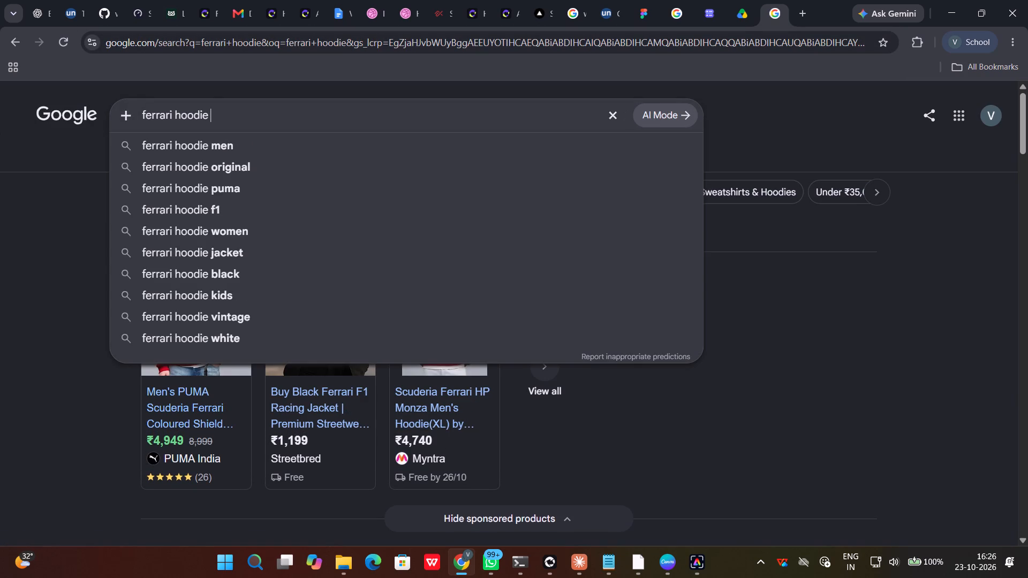
pyautogui.write('dude')
pyautogui.press('space')
pyautogui.press('BackSpace')
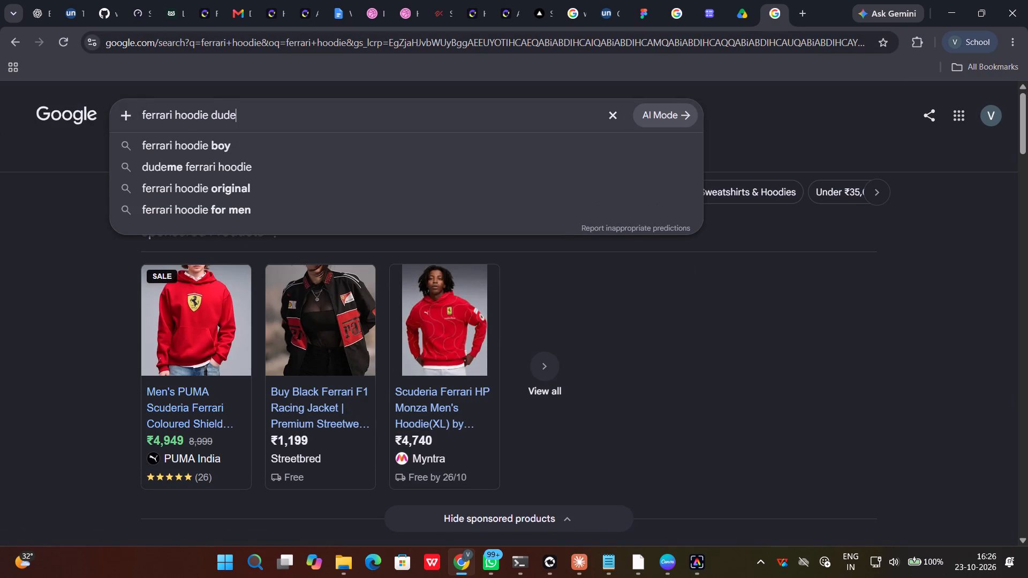
pyautogui.write('me')
pyautogui.press('Return')
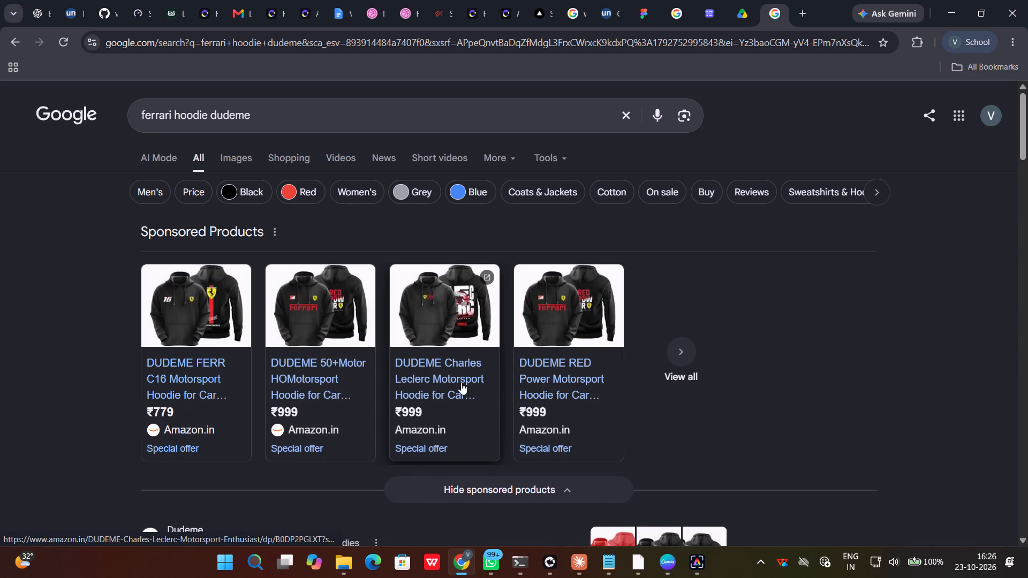
# Examine the photos, price, offers and sizes of the DUDEME Charles Leclerc Motorsport Hoodie on Amazon, and close its page.
pyautogui.click(439, 369)
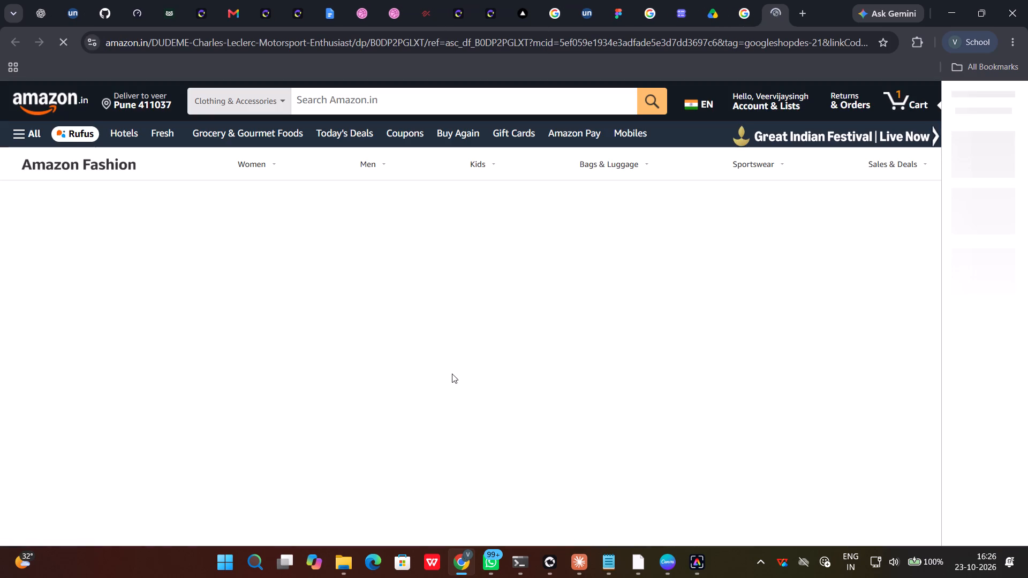
pyautogui.scroll(-3, 389, 407)
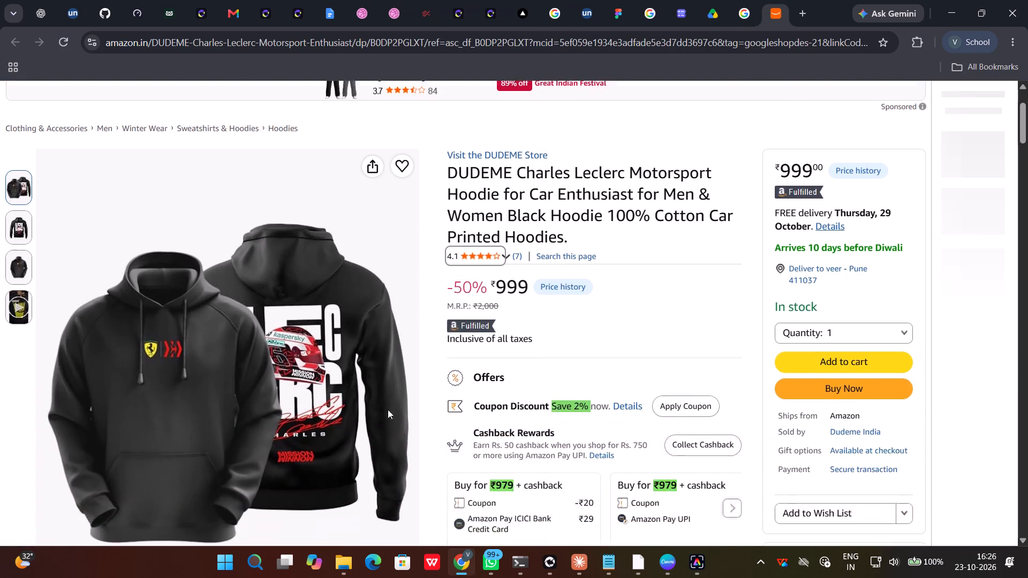
pyautogui.click(283, 355)
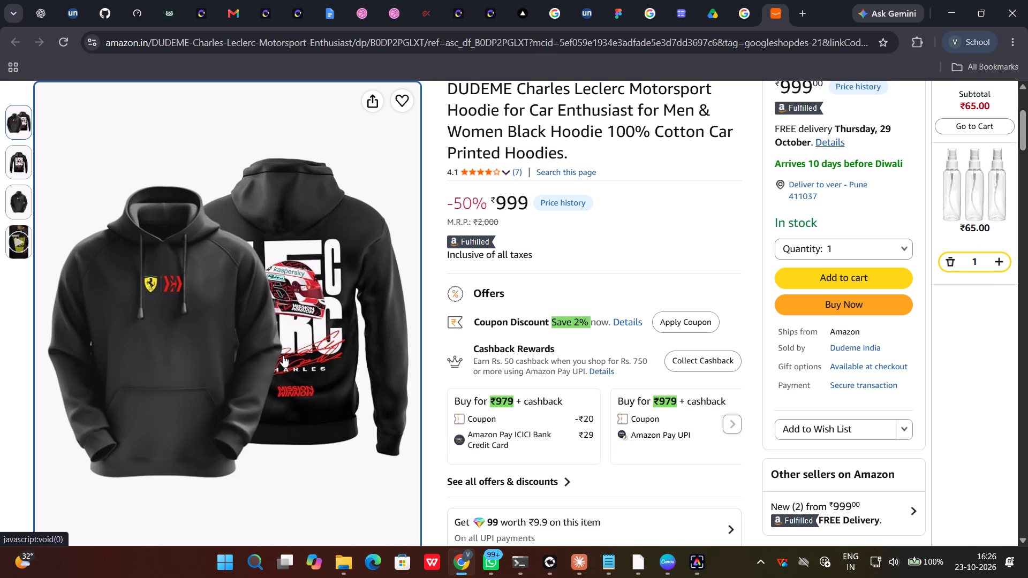
pyautogui.click(277, 387)
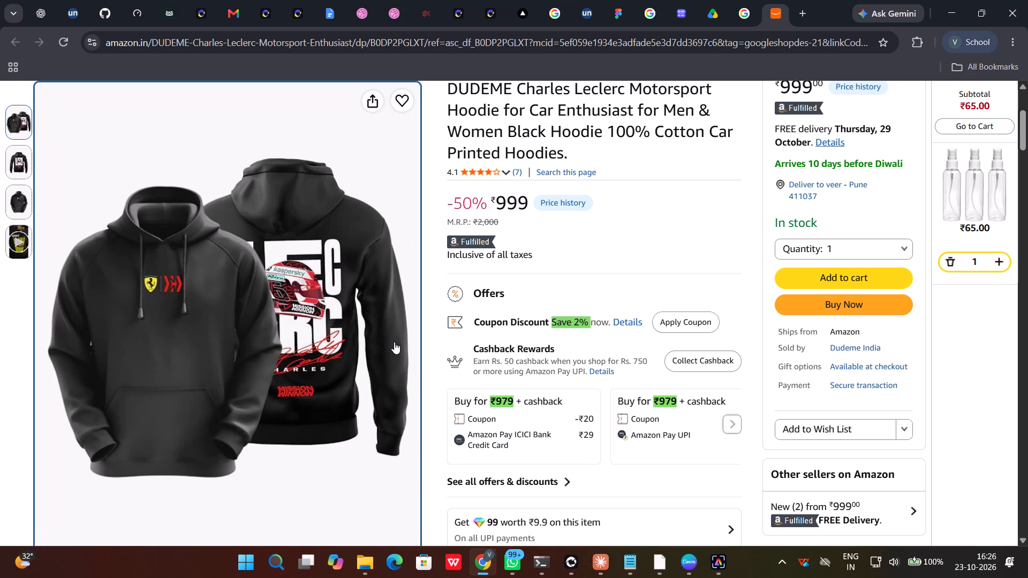
pyautogui.scroll(-1, 394, 340)
pyautogui.scroll(-2, 154, 400)
pyautogui.scroll(-1, 461, 393)
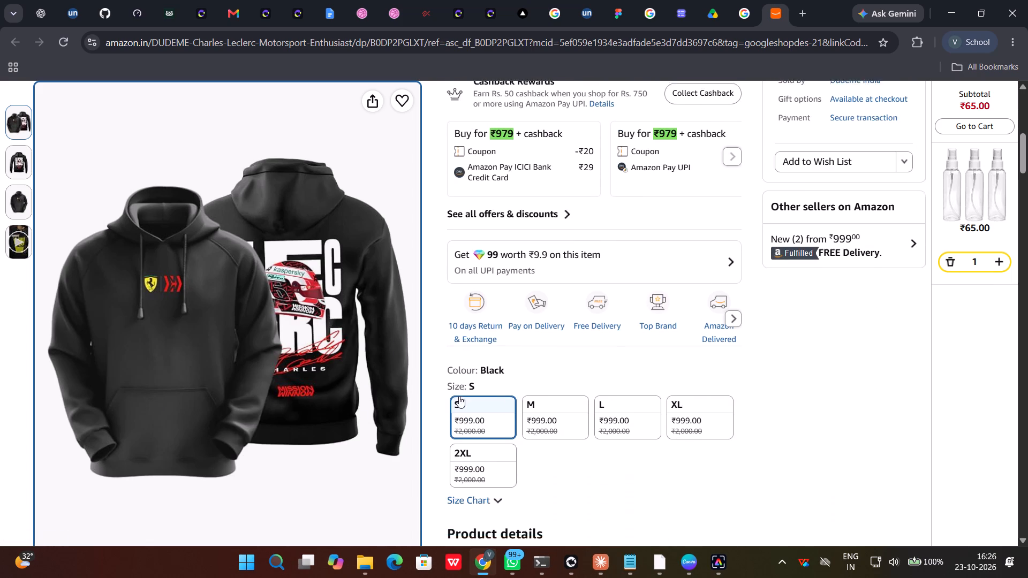
pyautogui.scroll(7, 459, 397)
pyautogui.scroll(-3, 396, 380)
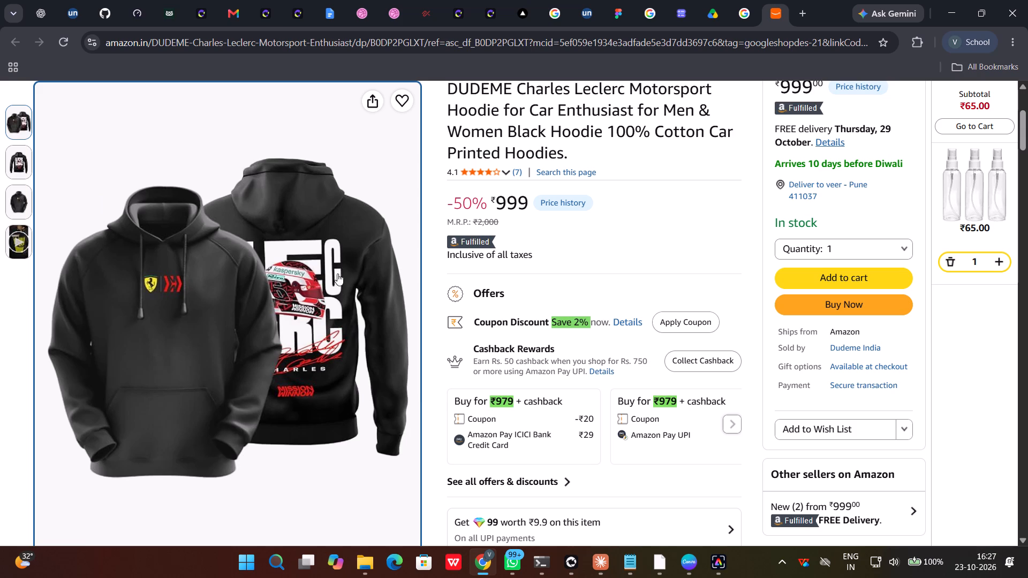
pyautogui.scroll(2, 432, 322)
pyautogui.scroll(2, 443, 385)
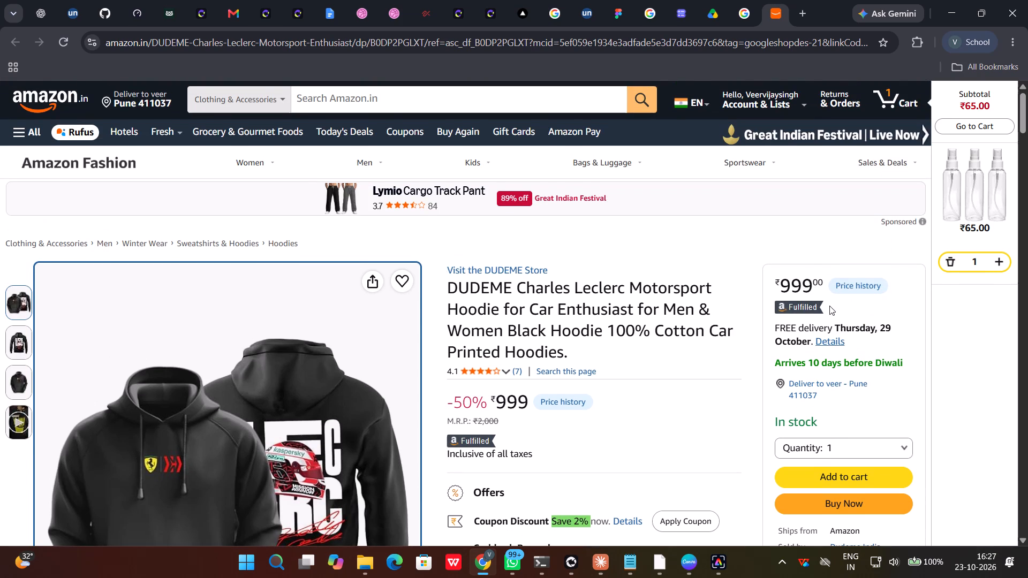
pyautogui.hotkey('ctrl', 'w')
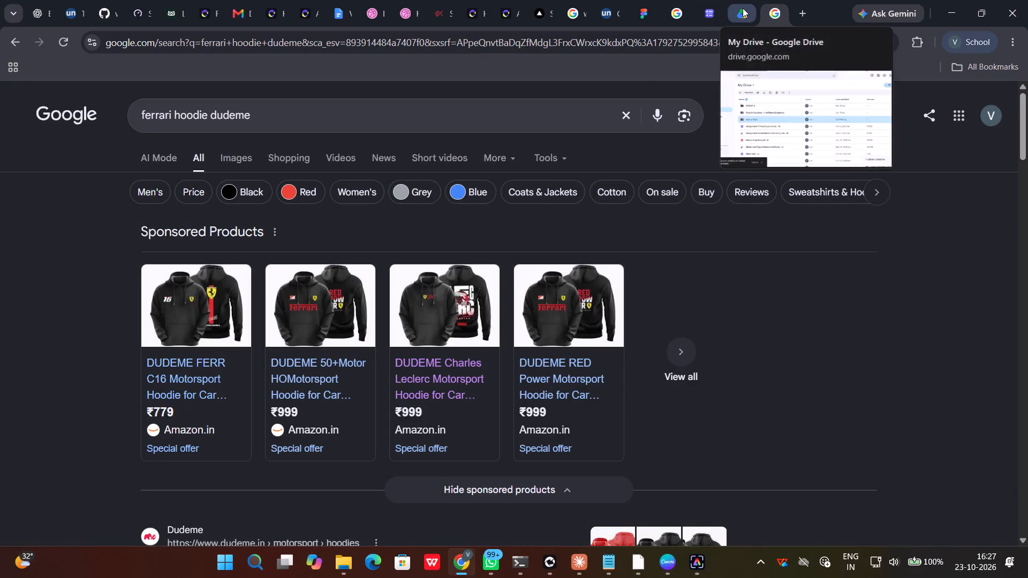
# Return to the SwiftAid team page on loops.house.
pyautogui.click(742, 8)
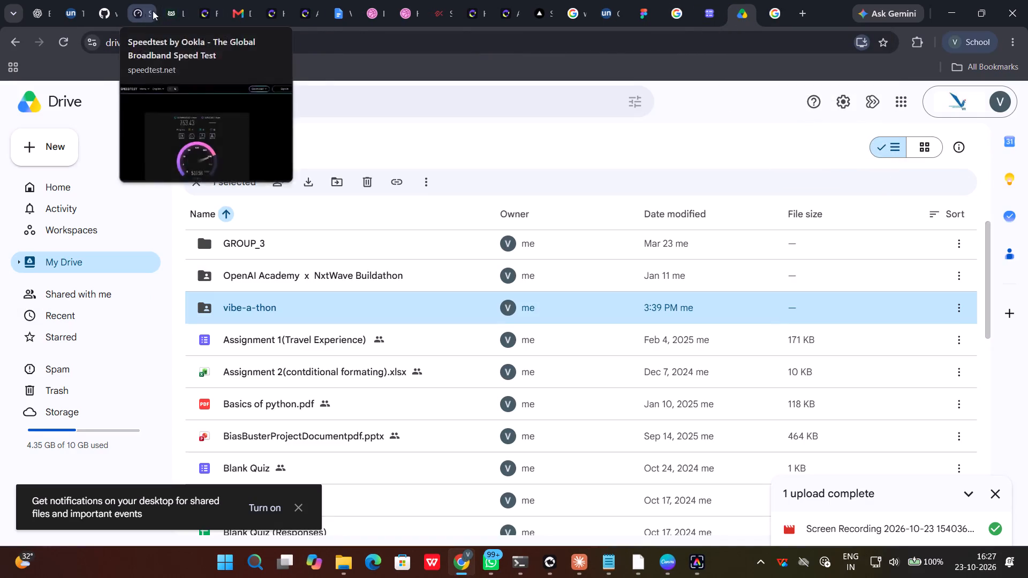
pyautogui.click(164, 11)
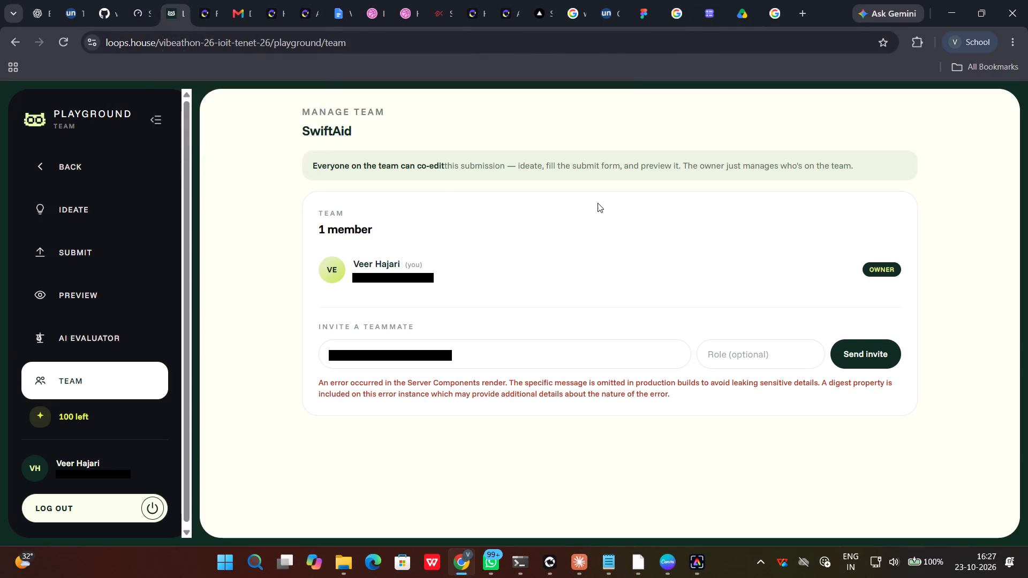
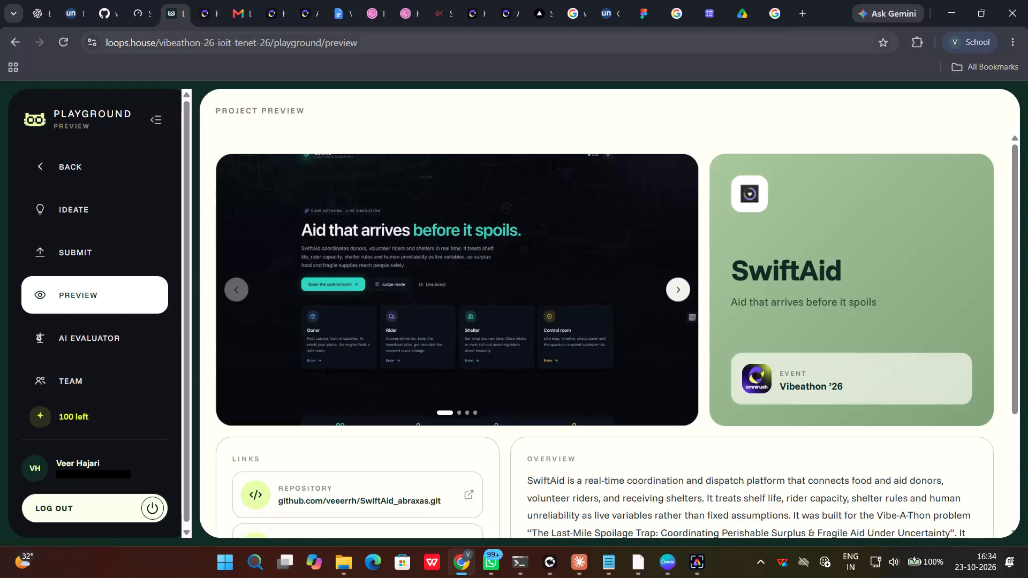
# Ask the AI Evaluator "can you go through my project and find the anamolies" about the SwiftAid submission.
pyautogui.click(99, 344)
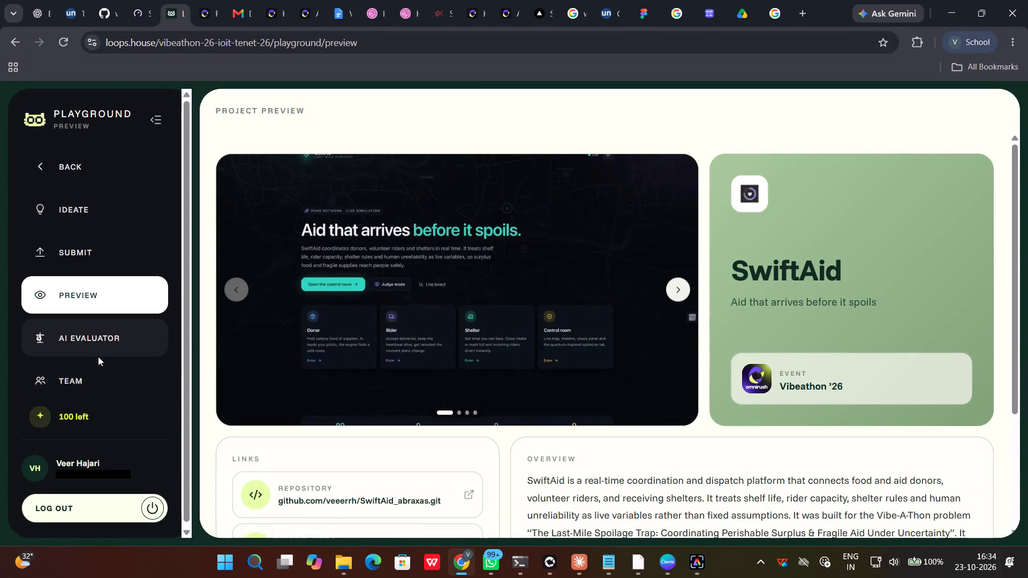
pyautogui.click(98, 379)
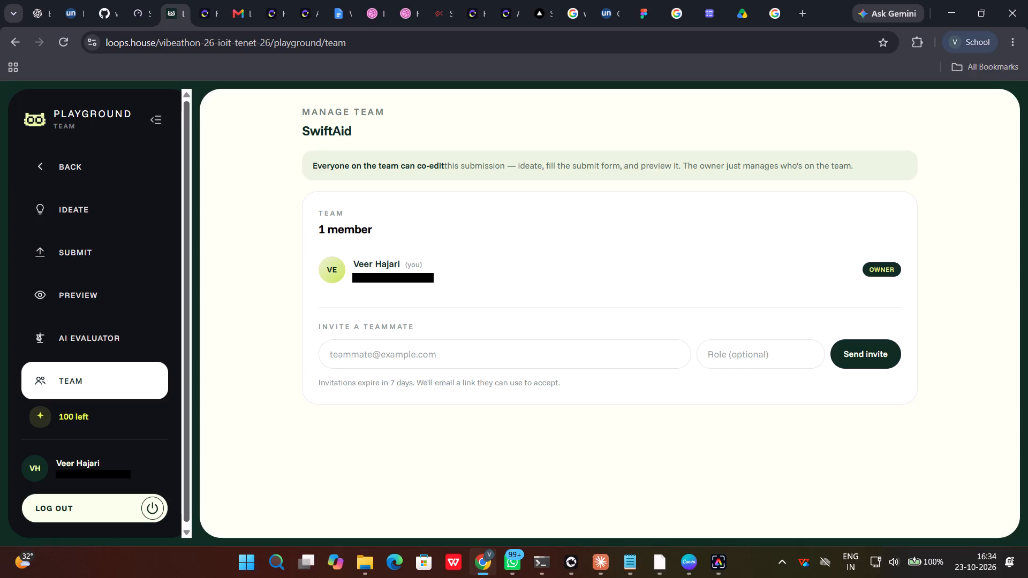
pyautogui.click(97, 345)
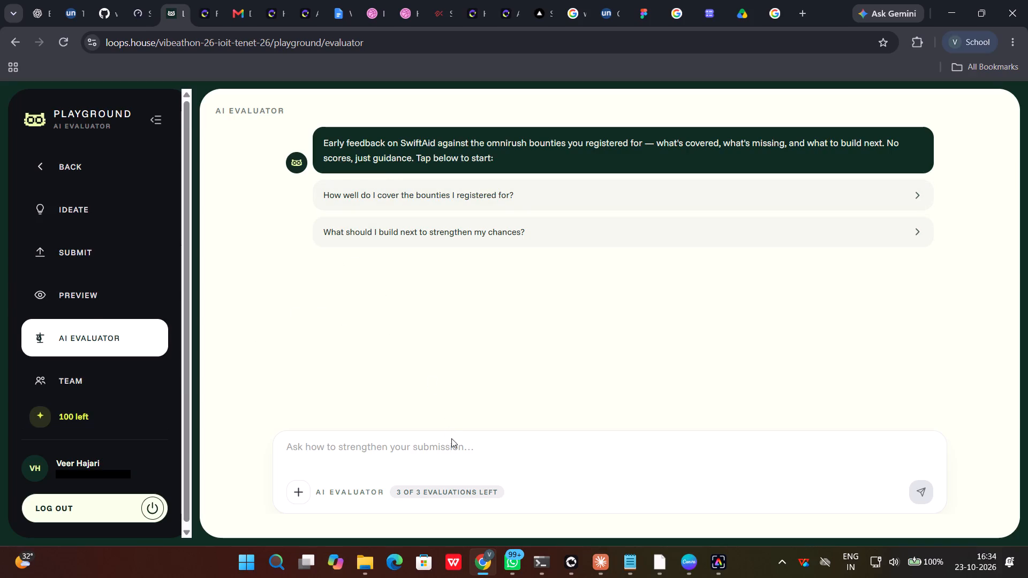
pyautogui.click(453, 455)
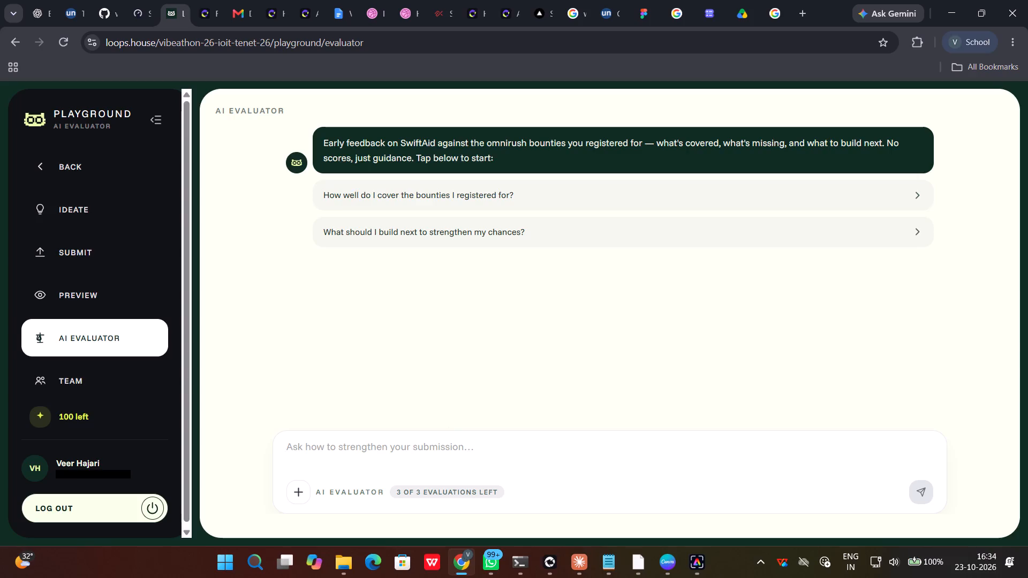
pyautogui.write('can you')
pyautogui.press('space')
pyautogui.write('go through my project and find the anamol')
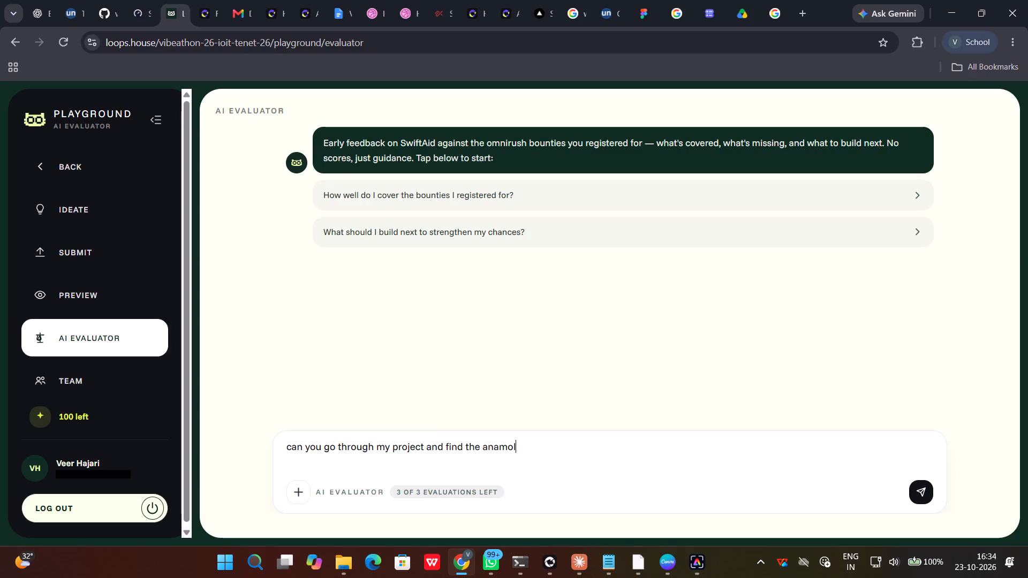
pyautogui.write('ies')
pyautogui.press('Return')
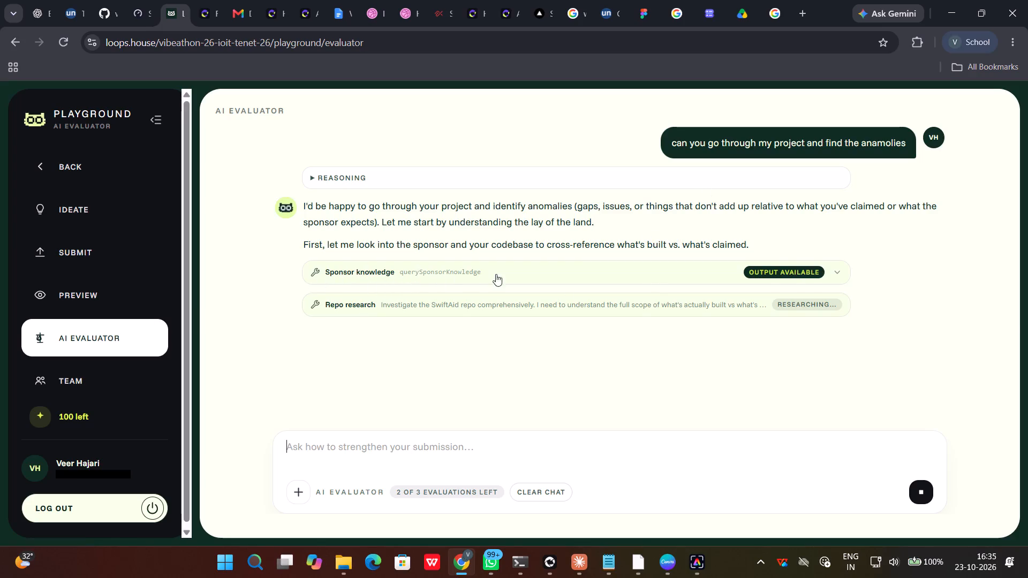
# Expand the Sponsor knowledge result in the evaluator's reply, examine its query and output, and collapse it again.
pyautogui.click(837, 272)
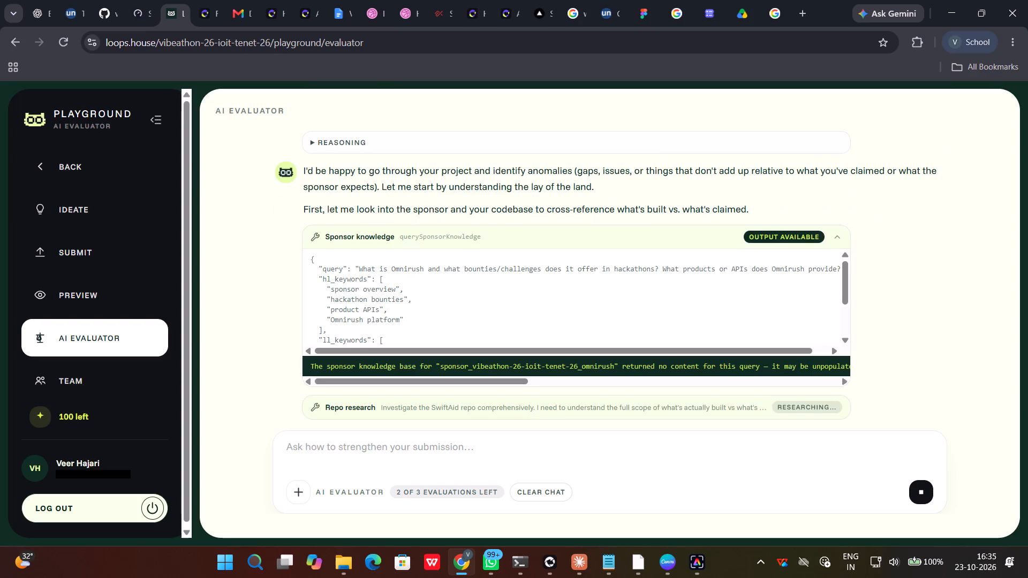
pyautogui.scroll(-6, 460, 321)
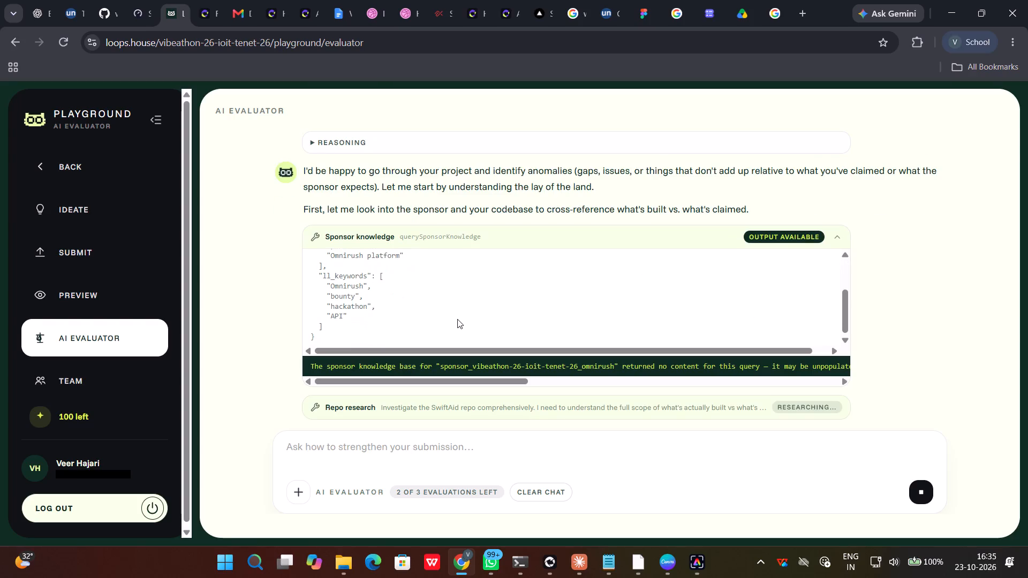
pyautogui.click(835, 240)
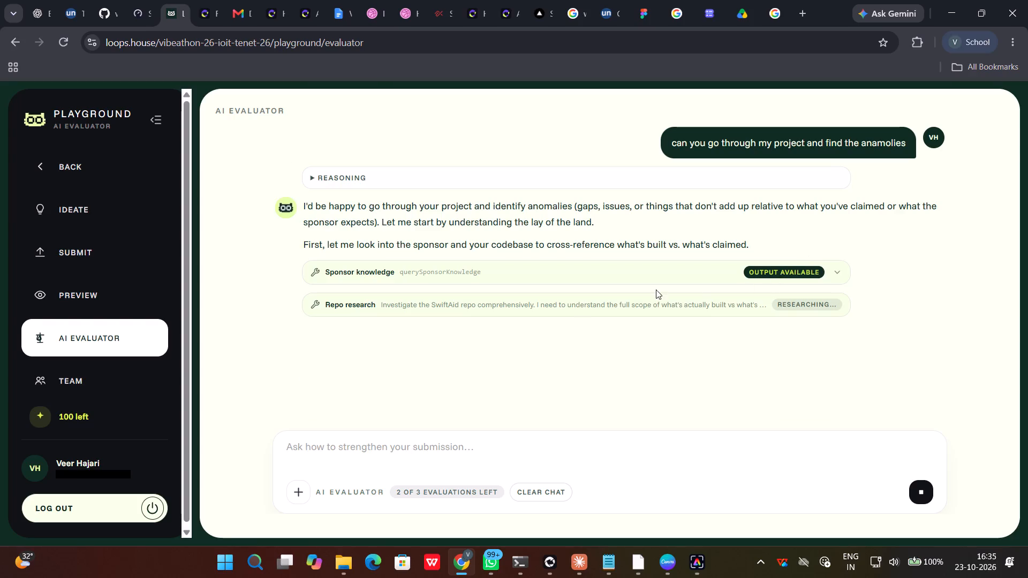